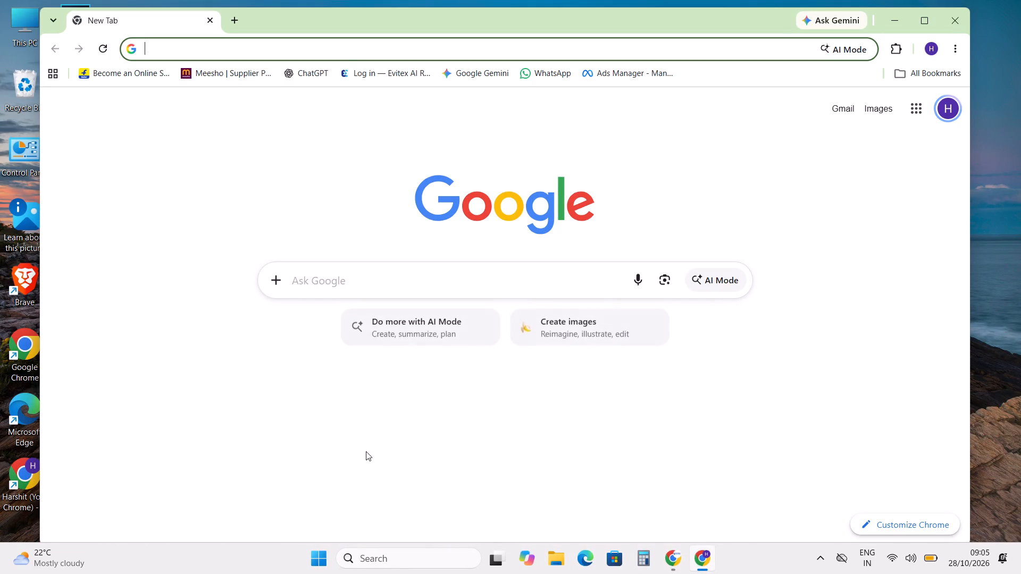
# Maximize the browser window and open the bookmarked Meesho supplier panel.
pyautogui.doubleClick(509, 15)
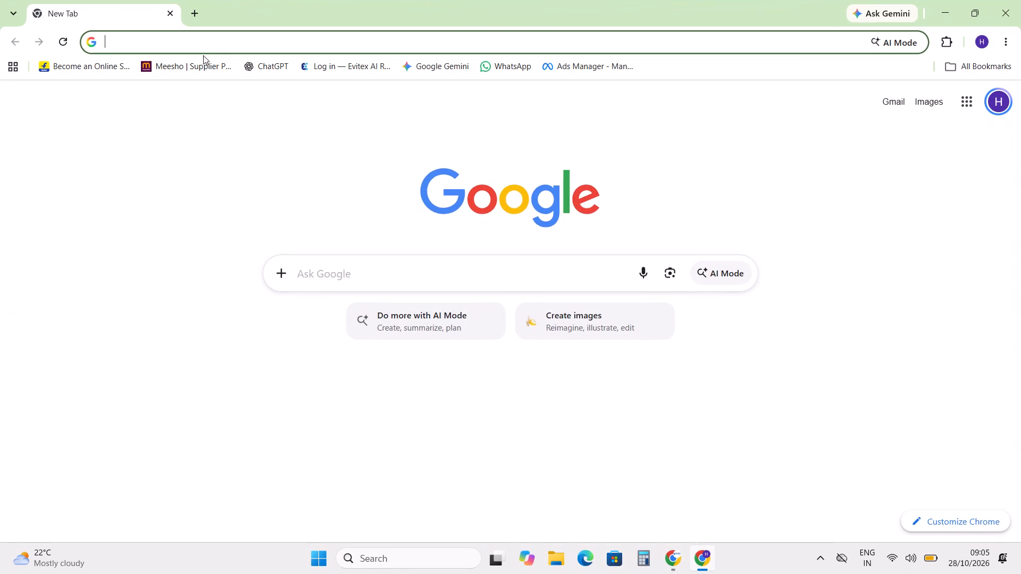
pyautogui.click(198, 65)
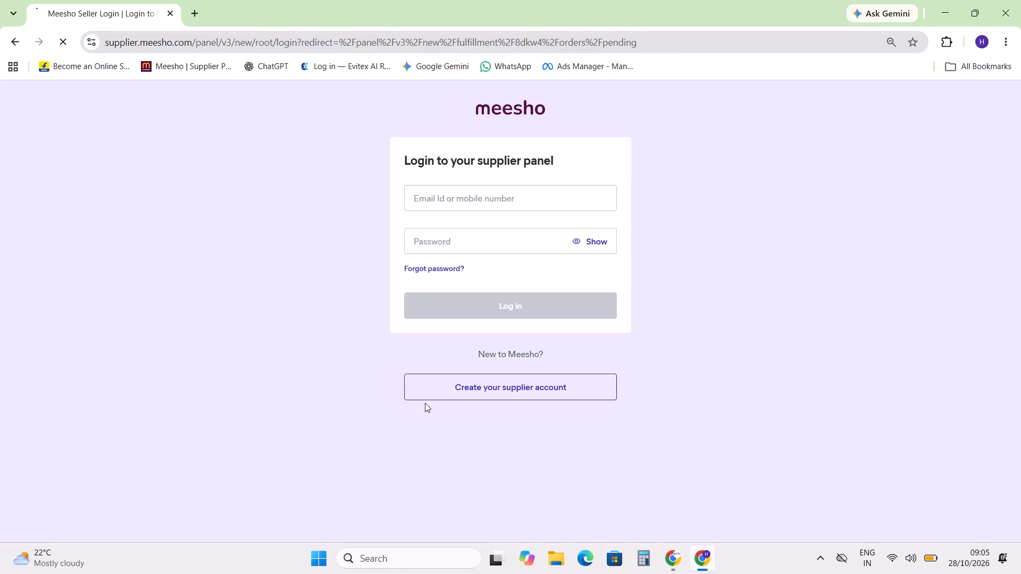
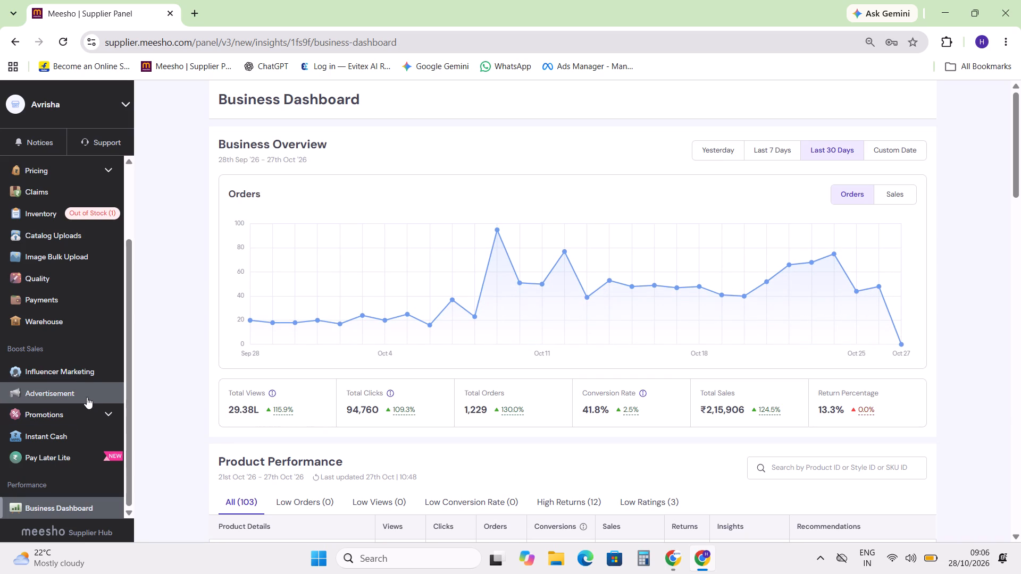
# Open the Orders page and review the list of pending orders.
pyautogui.scroll(3, 81, 357)
pyautogui.click(35, 226)
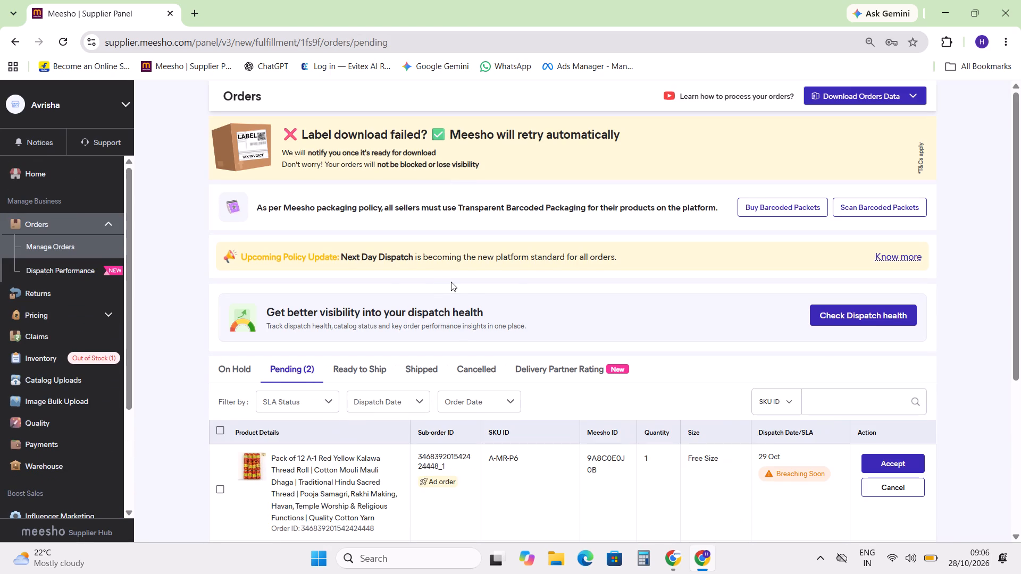
pyautogui.scroll(-3, 456, 250)
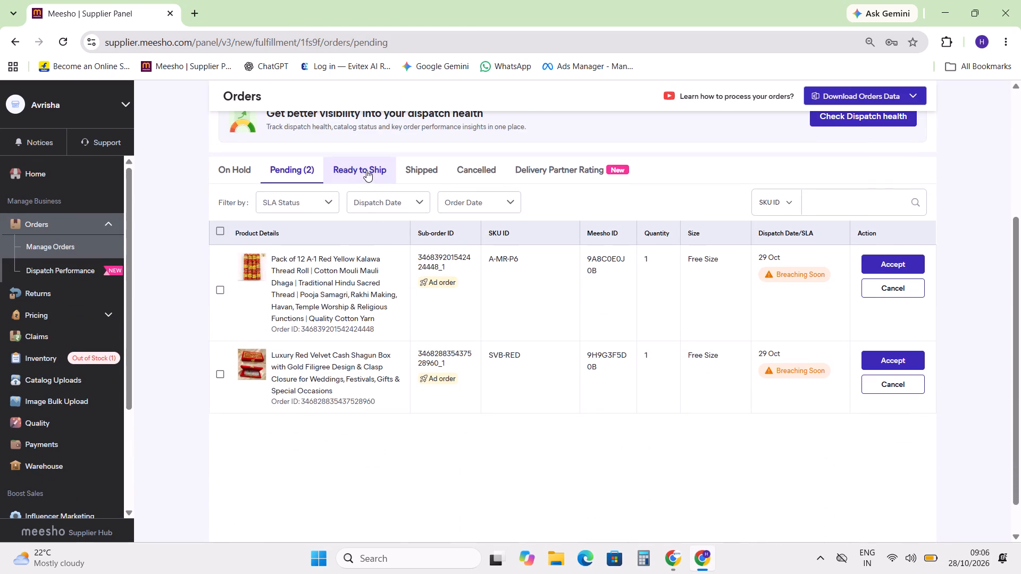
# Switch to the Ready to Ship orders and look through the whole list, including label status and dispatch dates.
pyautogui.click(366, 170)
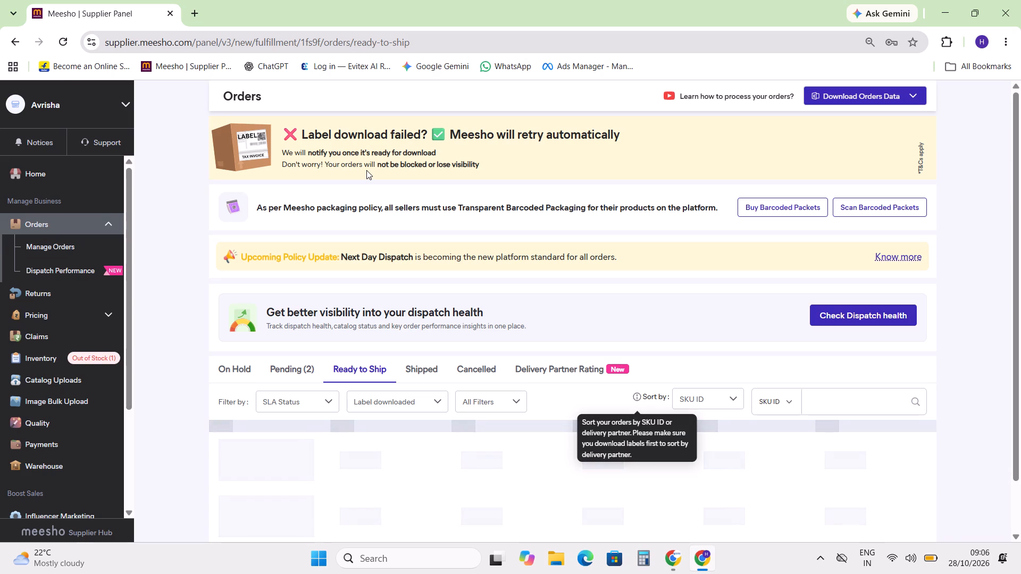
pyautogui.scroll(-9, 366, 171)
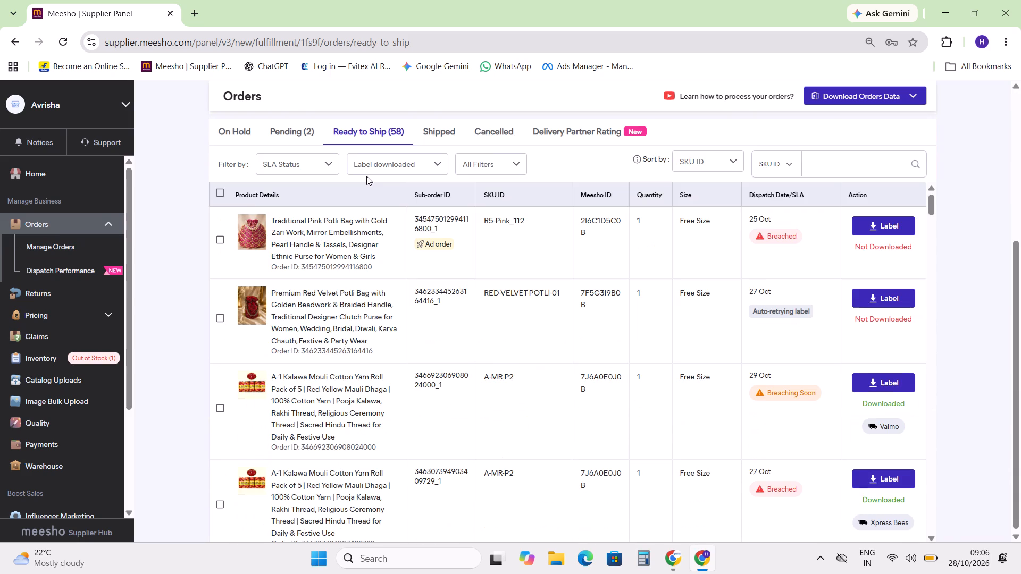
pyautogui.scroll(-3, 449, 398)
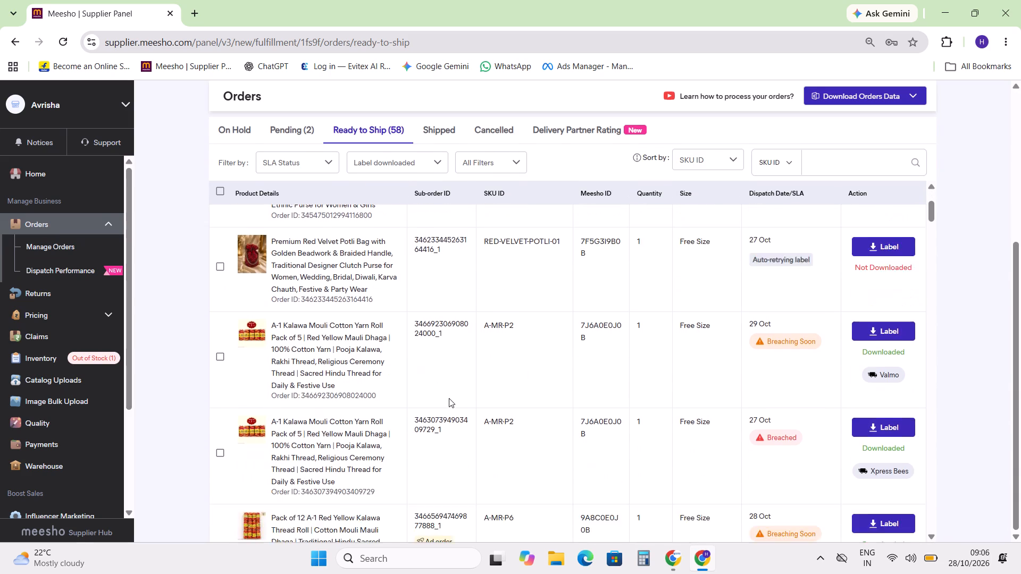
pyautogui.scroll(-20, 449, 398)
pyautogui.scroll(-20, 449, 398)
pyautogui.scroll(-1, 449, 398)
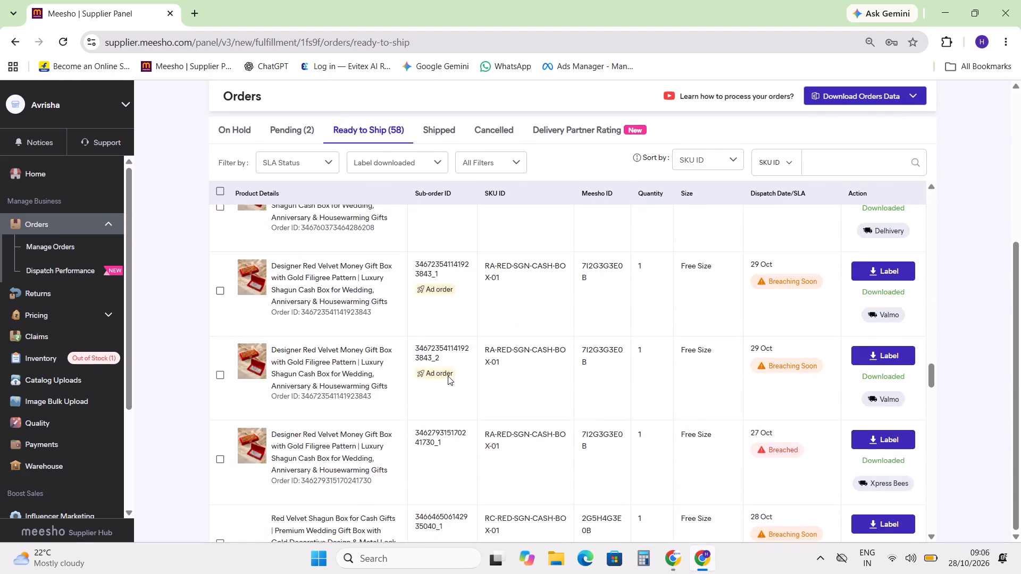
pyautogui.scroll(-20, 448, 376)
pyautogui.scroll(-20, 448, 376)
pyautogui.scroll(-10, 448, 376)
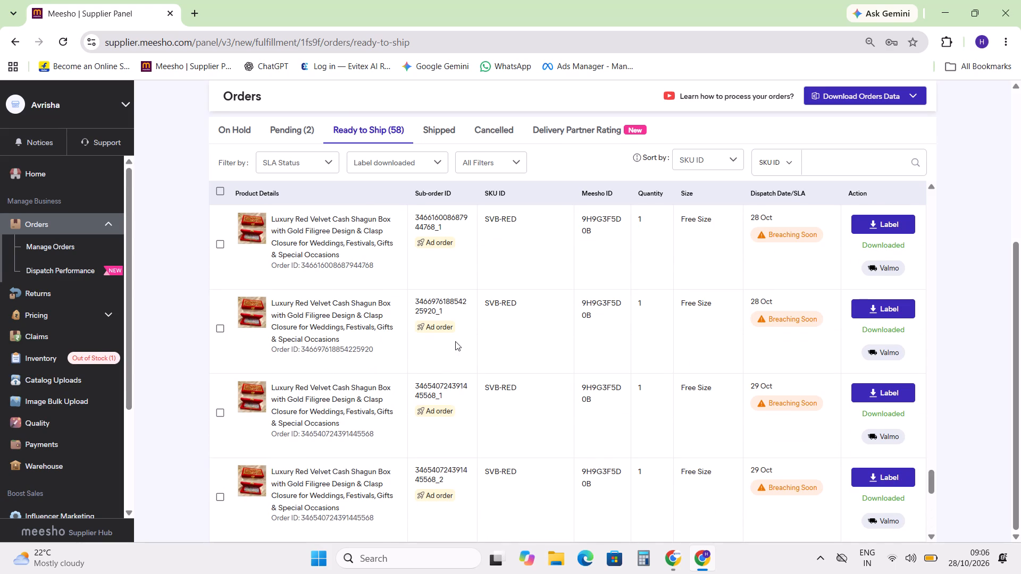
pyautogui.scroll(-20, 455, 341)
pyautogui.scroll(-14, 455, 341)
pyautogui.scroll(-7, 464, 306)
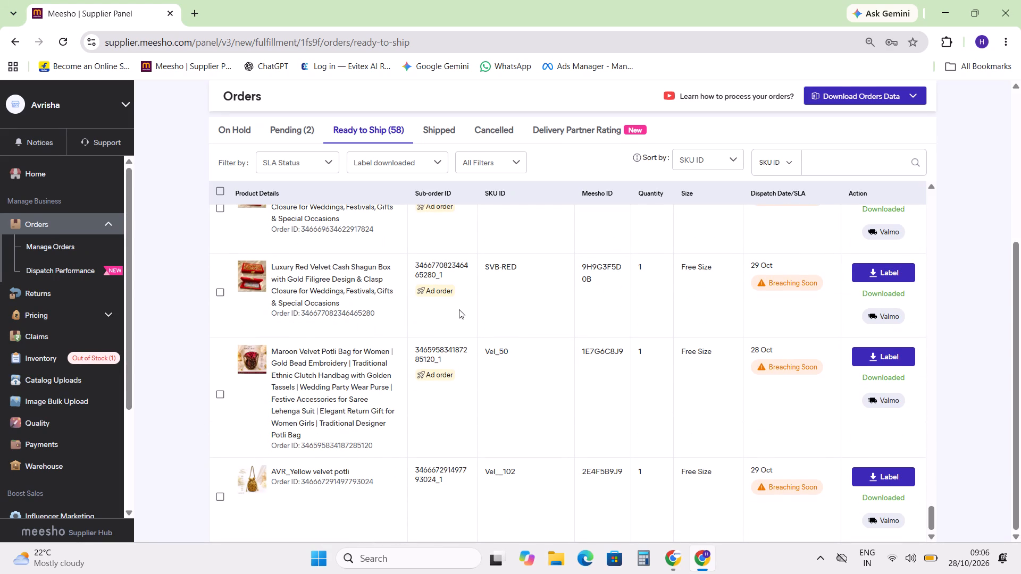
pyautogui.scroll(-12, 459, 309)
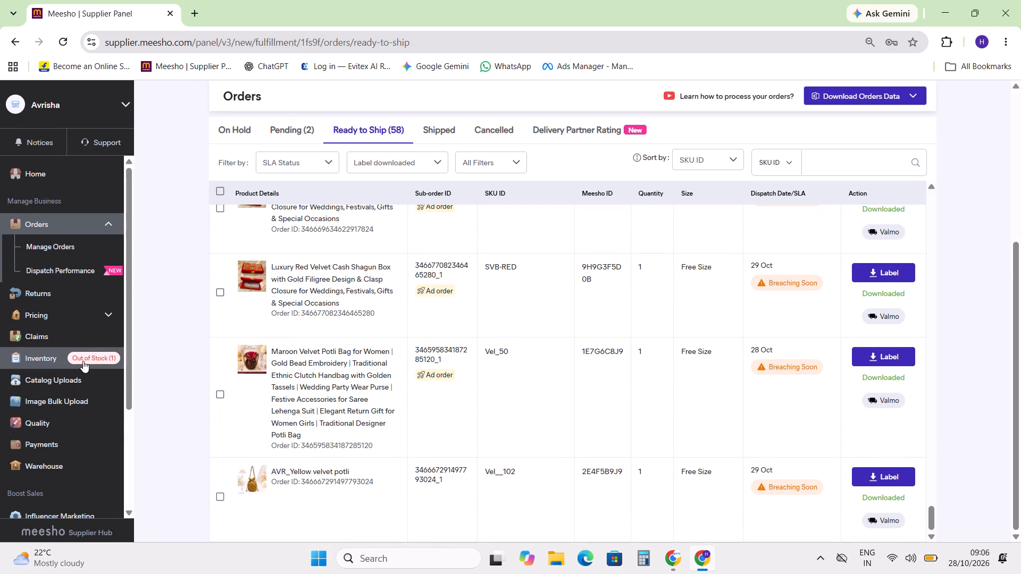
# Check the Returns overview, followed by the Payments page with upcoming and completed payments.
pyautogui.click(68, 298)
pyautogui.scroll(-2, 64, 395)
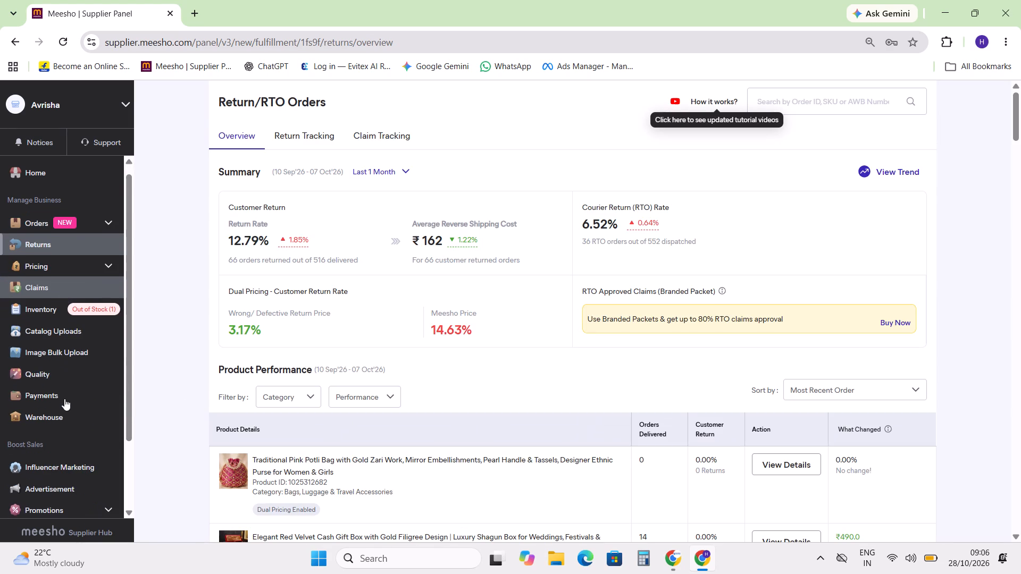
pyautogui.scroll(-7, 64, 399)
pyautogui.click(62, 308)
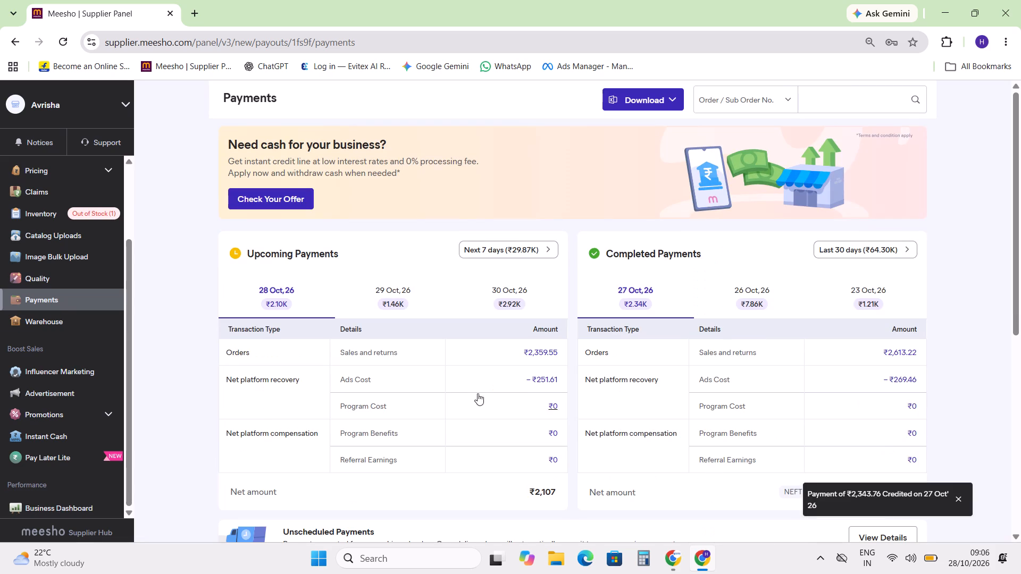
# Open the Advertisement page and review the performance of the listing ad campaigns.
pyautogui.scroll(-2, 137, 362)
pyautogui.click(78, 393)
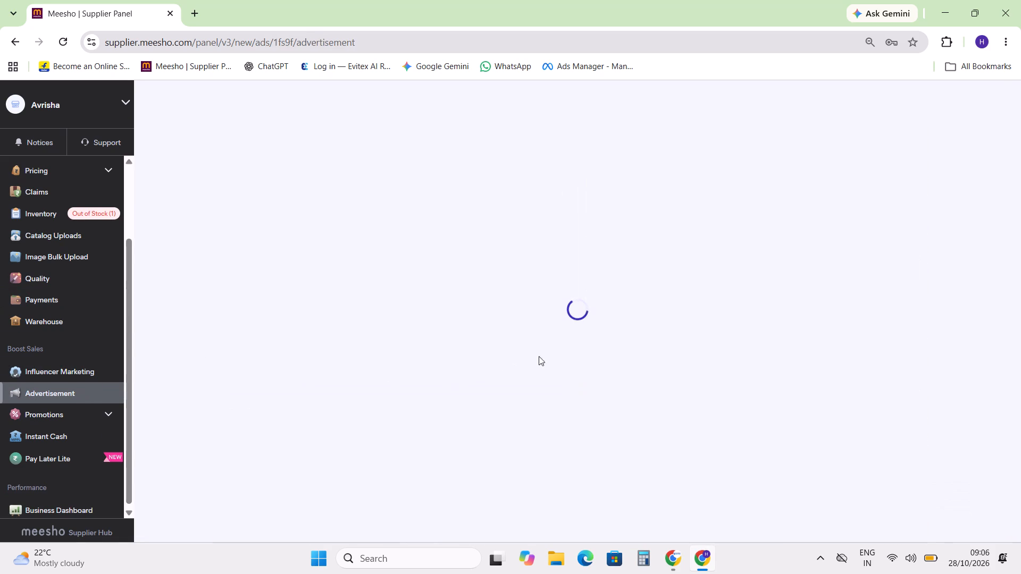
pyautogui.scroll(-2, 598, 336)
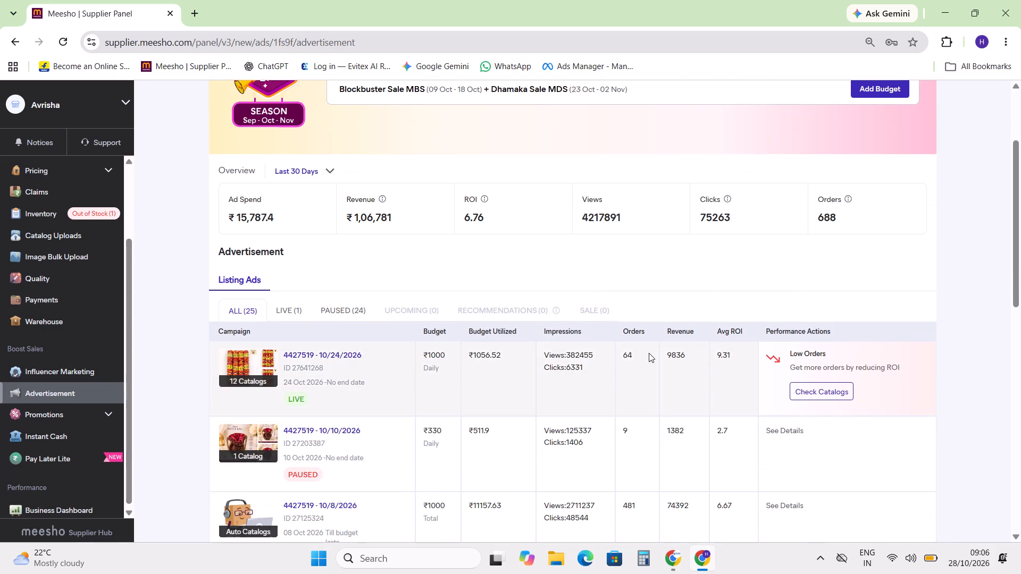
pyautogui.scroll(-1, 622, 338)
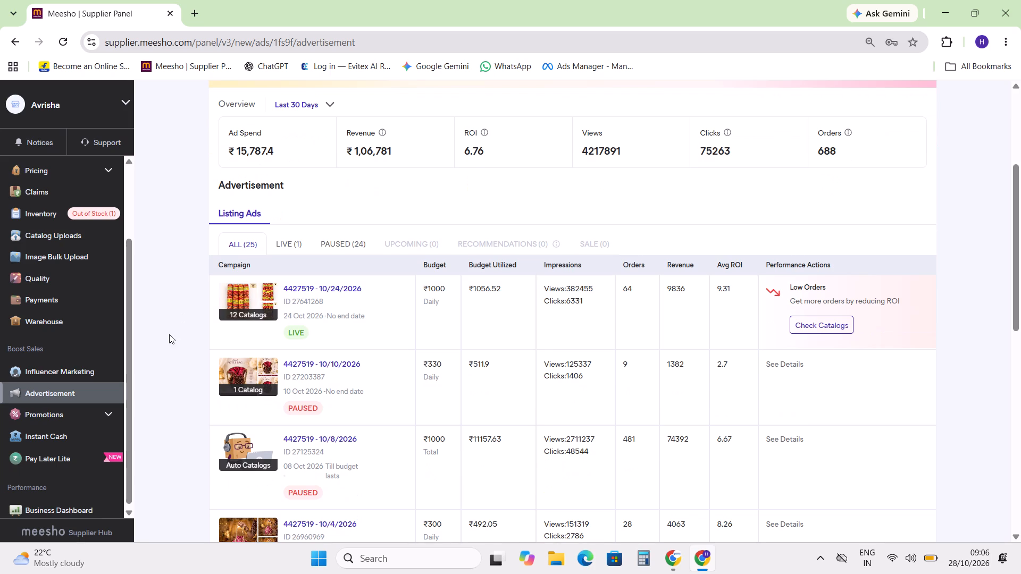
# Open the catalogs of live campaign 4427519 - 10/24/2026 and examine each catalog's ad spend, orders and delivered ROI.
pyautogui.click(834, 328)
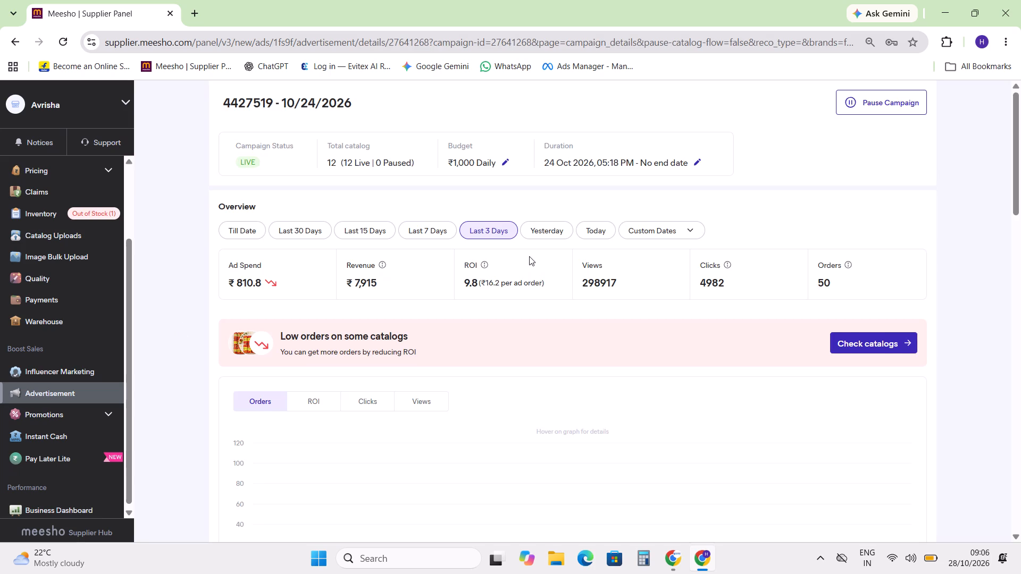
pyautogui.scroll(-6, 529, 249)
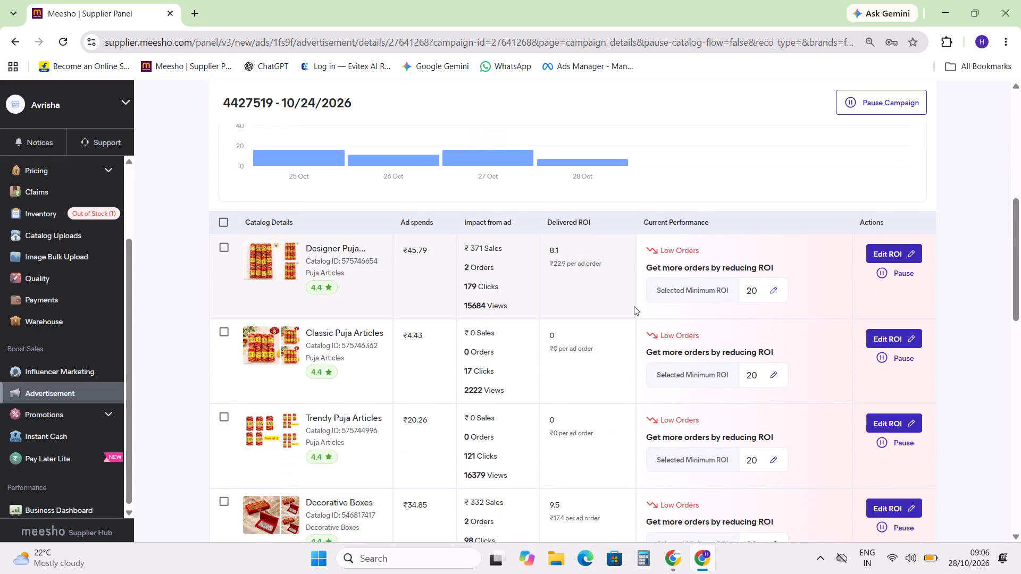
pyautogui.scroll(-4, 634, 306)
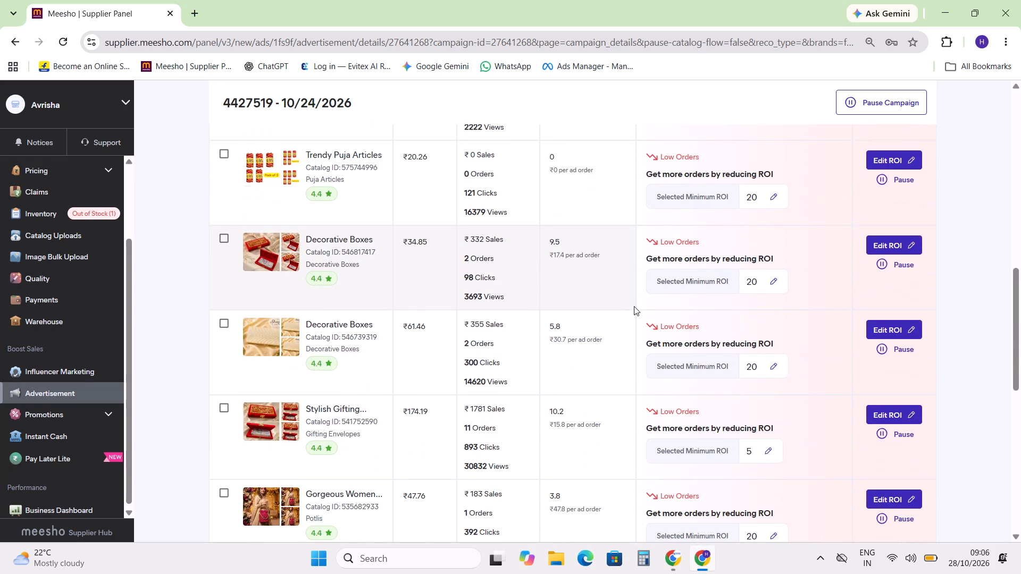
pyautogui.scroll(-1, 634, 306)
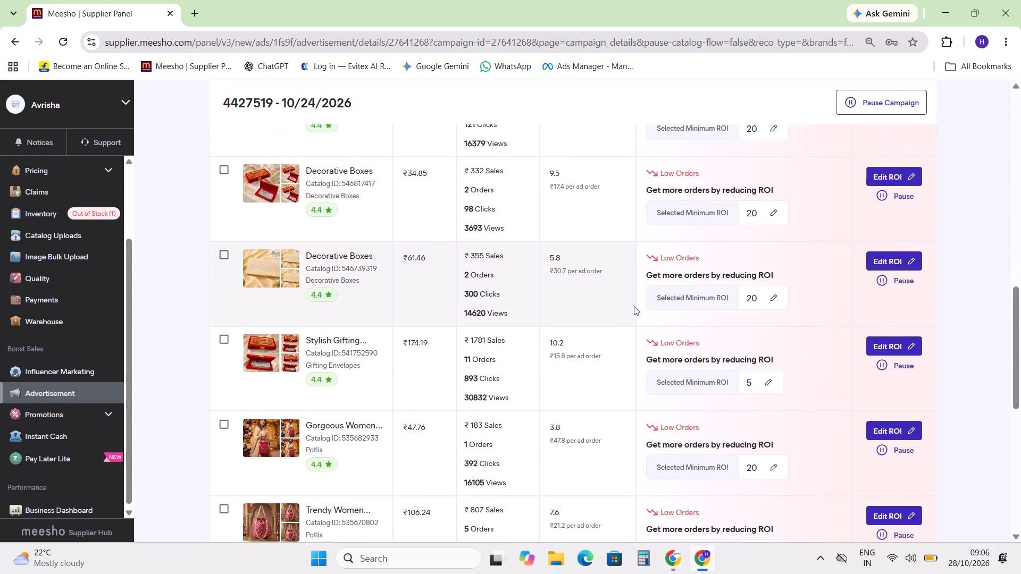
pyautogui.scroll(-1, 634, 306)
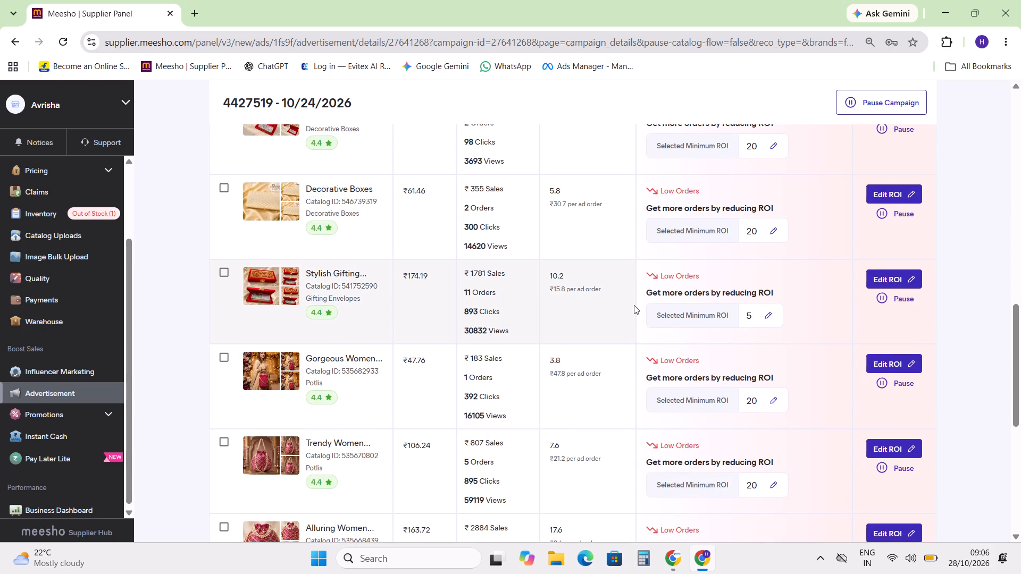
pyautogui.scroll(-1, 634, 305)
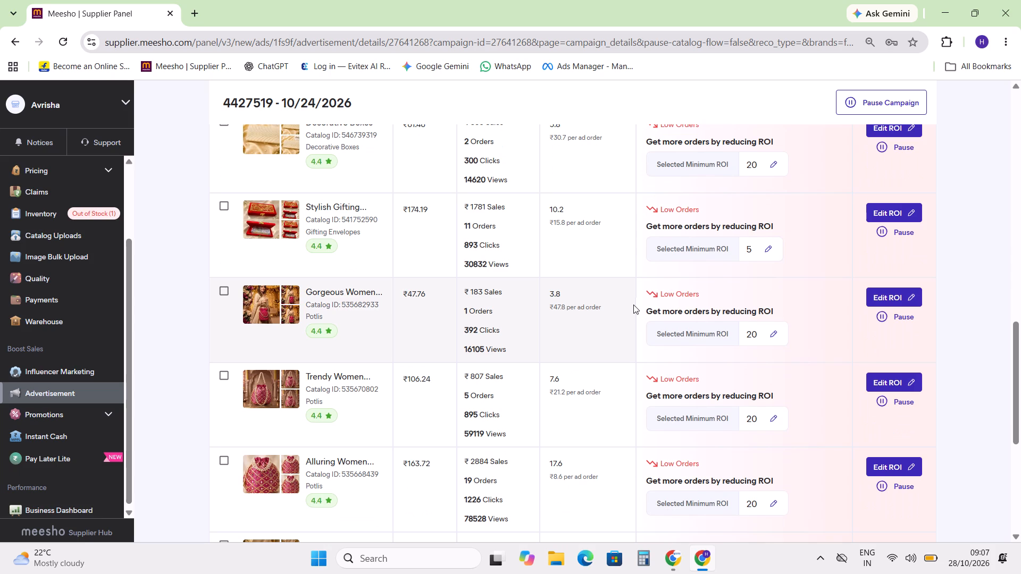
pyautogui.scroll(-3, 612, 300)
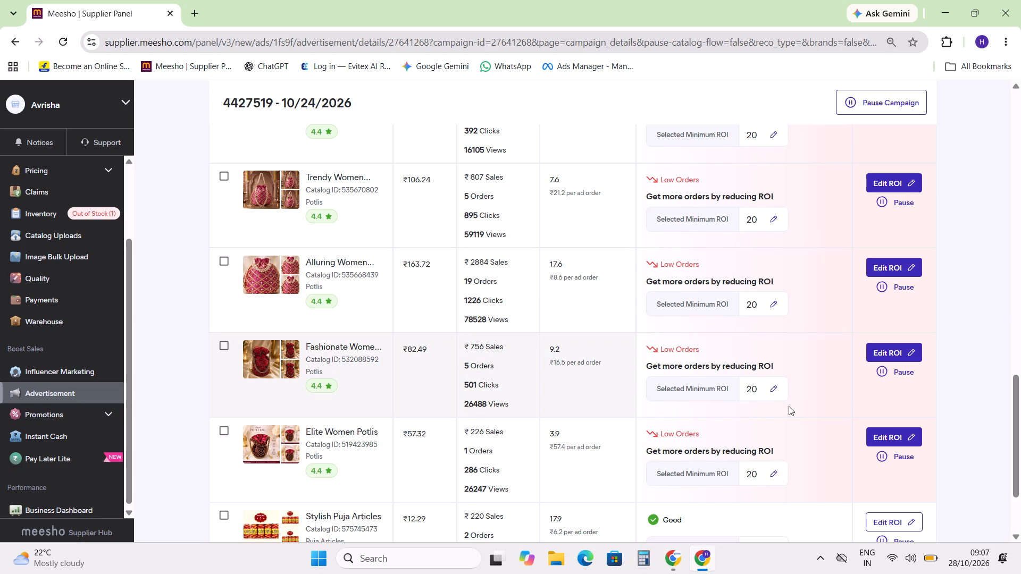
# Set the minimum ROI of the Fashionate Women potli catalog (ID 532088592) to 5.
pyautogui.click(774, 389)
pyautogui.doubleClick(515, 322)
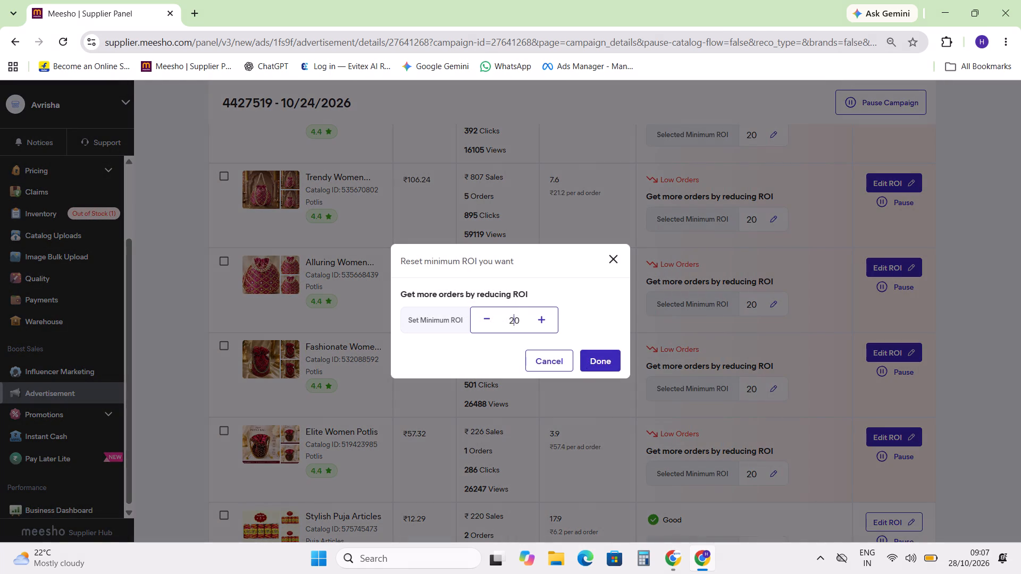
pyautogui.press('5')
pyautogui.click(604, 362)
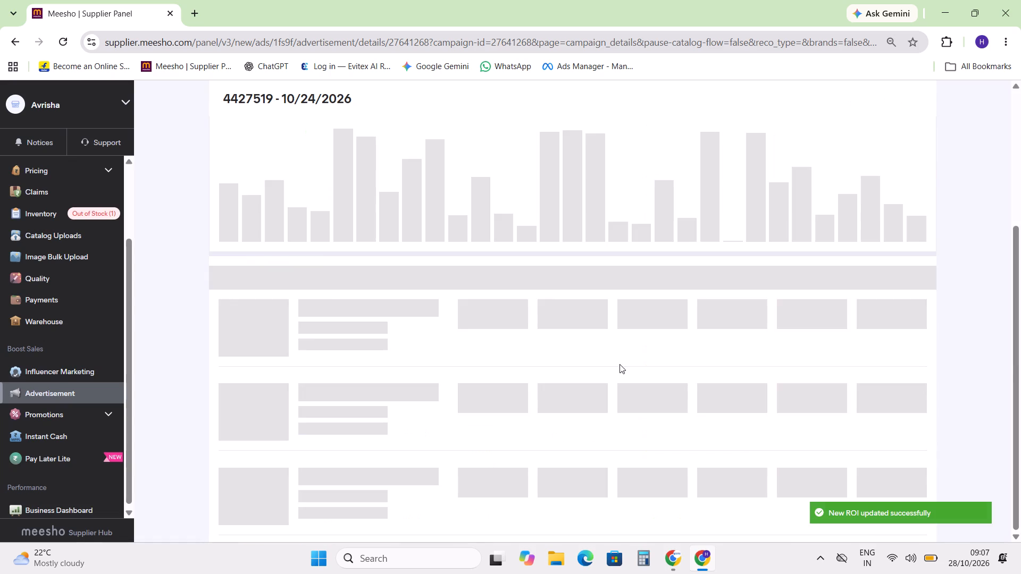
# Look over the campaign's catalog list again, down to the last catalog, to check ROI settings and performance.
pyautogui.scroll(-2, 619, 360)
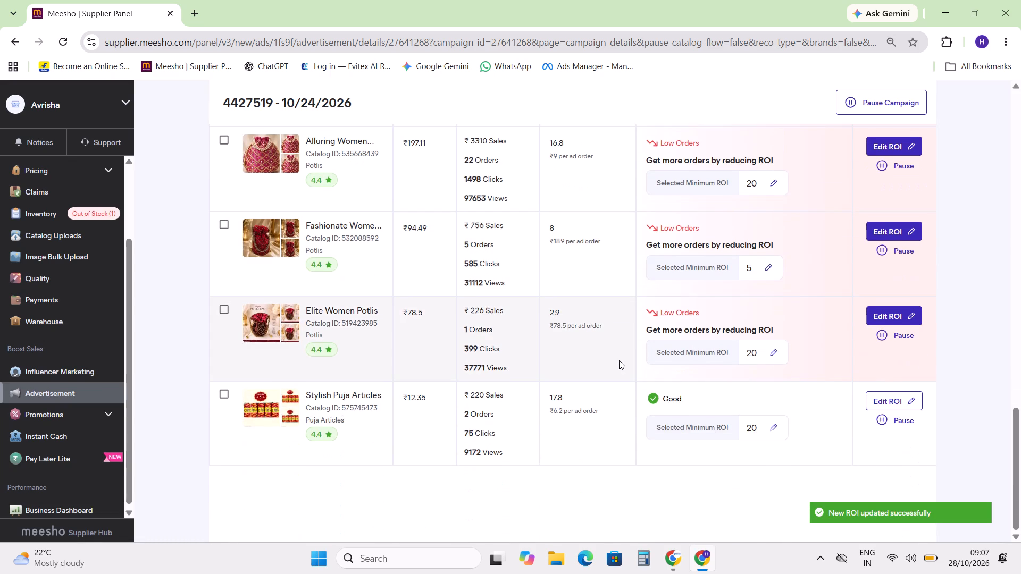
pyautogui.scroll(-4, 619, 360)
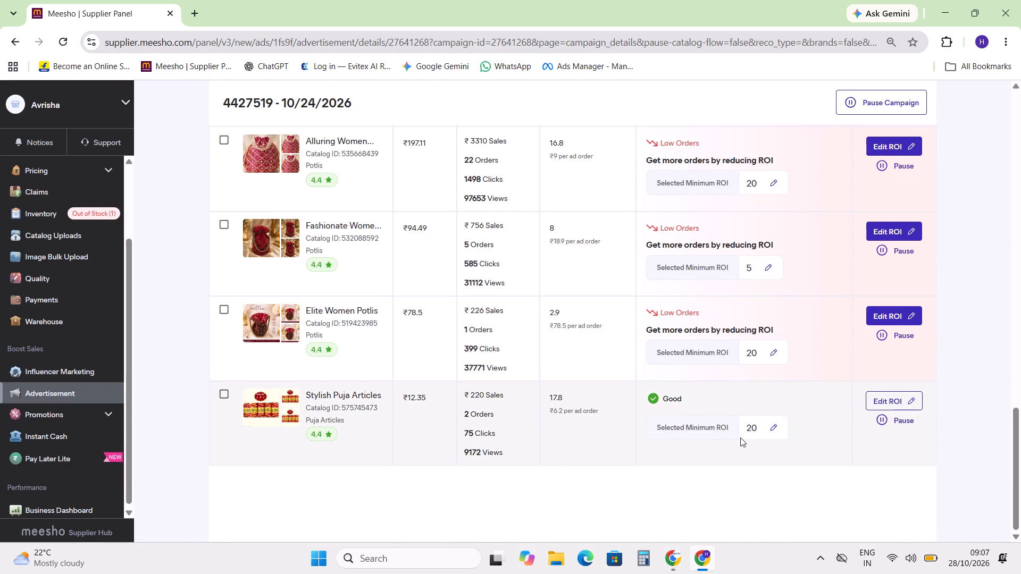
pyautogui.scroll(-6, 523, 417)
pyautogui.scroll(-3, 573, 406)
pyautogui.scroll(12, 556, 416)
pyautogui.scroll(-4, 571, 402)
pyautogui.scroll(5, 571, 402)
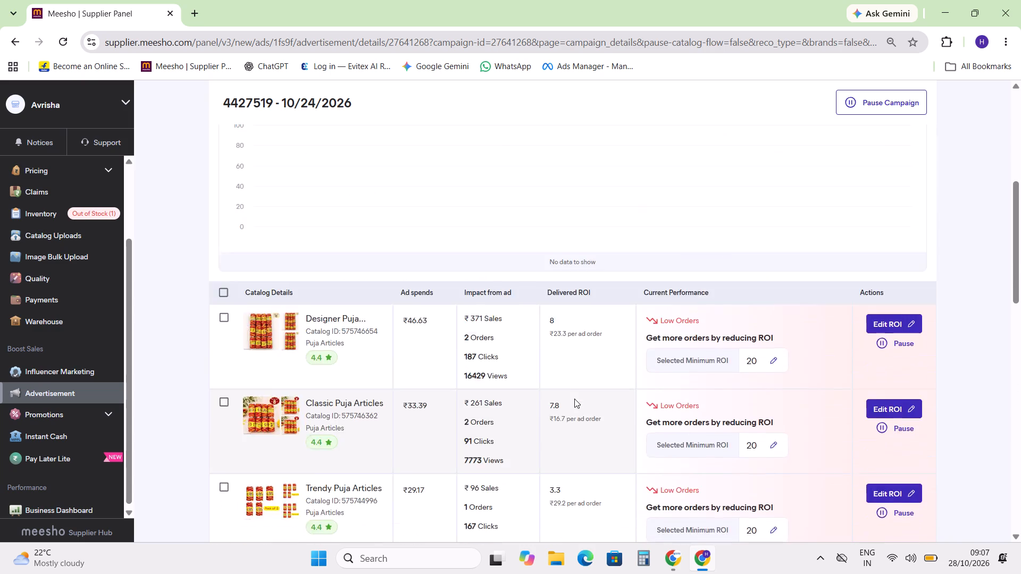
# Show the campaign's performance for Yesterday and examine the ad spend, orders and delivered ROI of every catalog.
pyautogui.scroll(6, 574, 399)
pyautogui.click(560, 232)
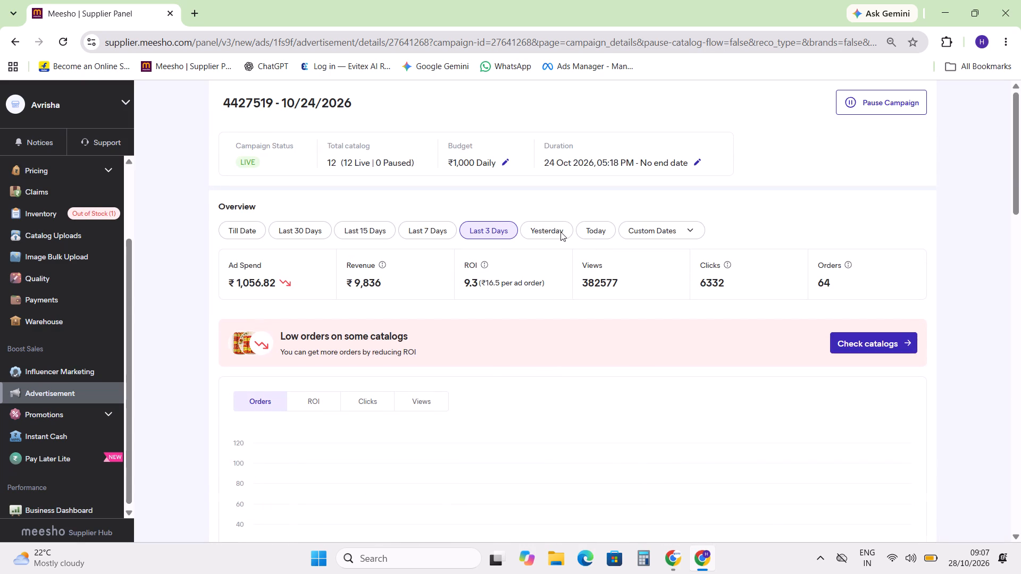
pyautogui.scroll(-6, 595, 315)
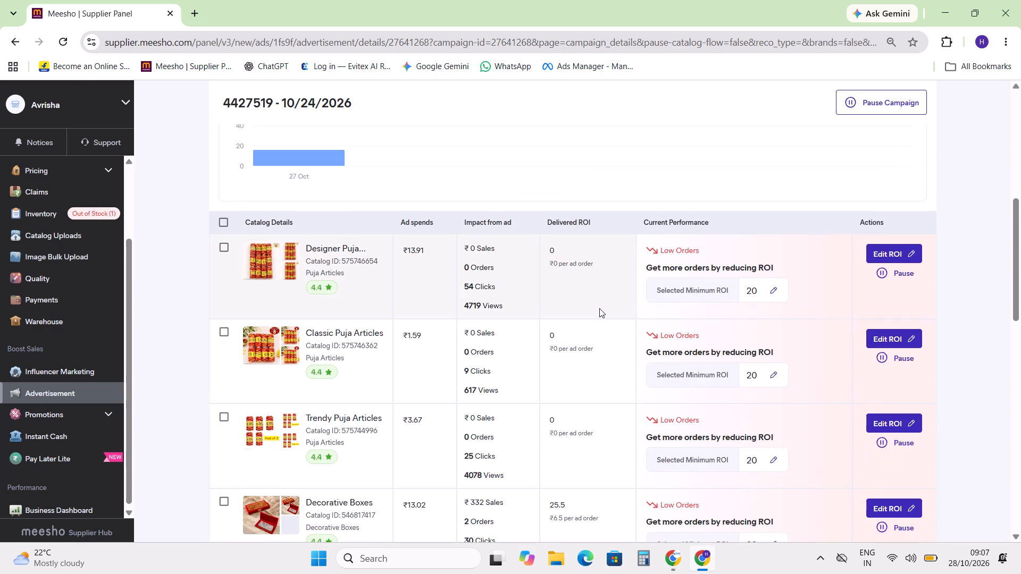
pyautogui.scroll(-4, 608, 344)
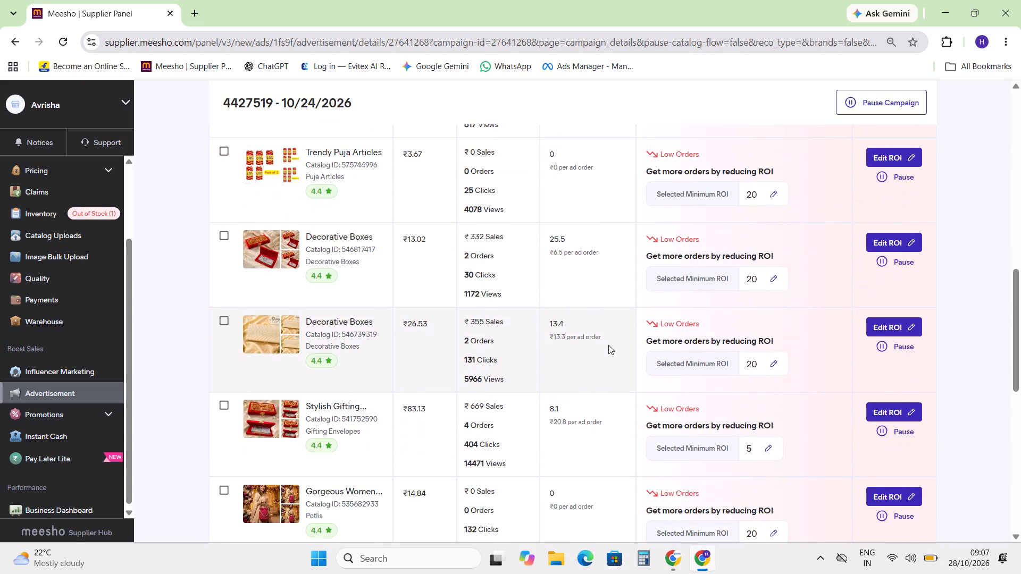
pyautogui.scroll(-2, 608, 345)
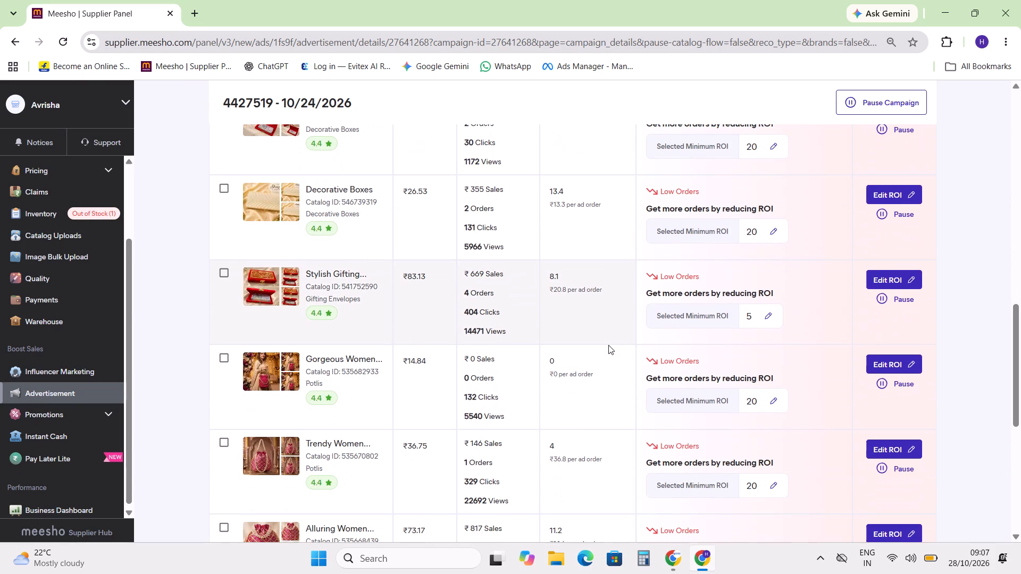
pyautogui.scroll(2, 608, 345)
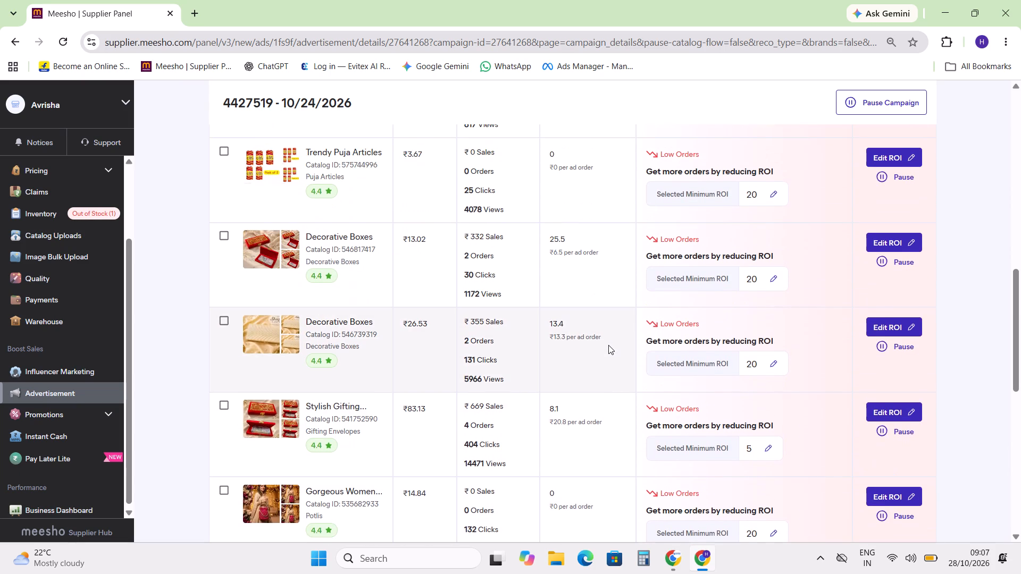
pyautogui.scroll(-5, 608, 345)
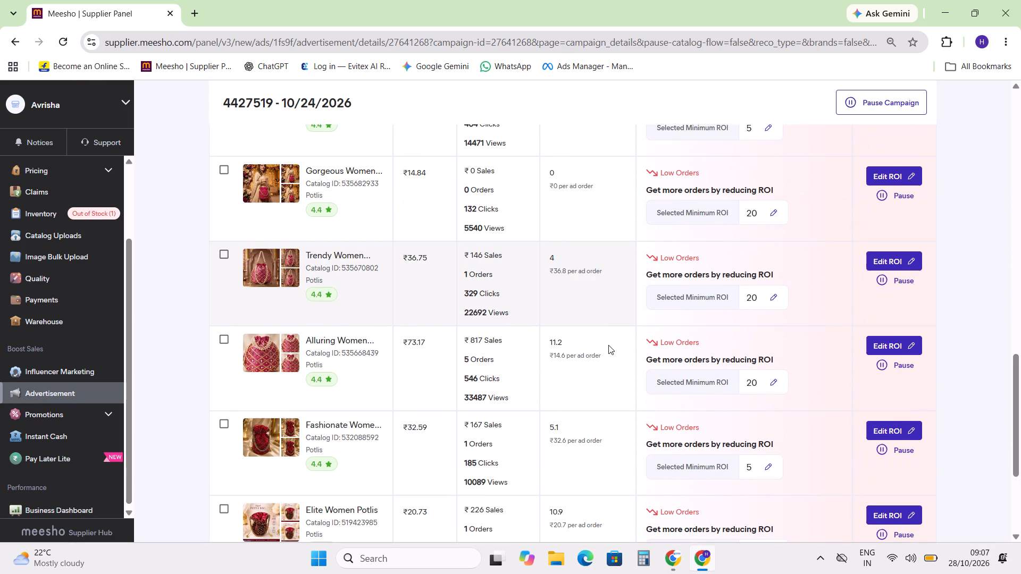
pyautogui.scroll(-2, 608, 345)
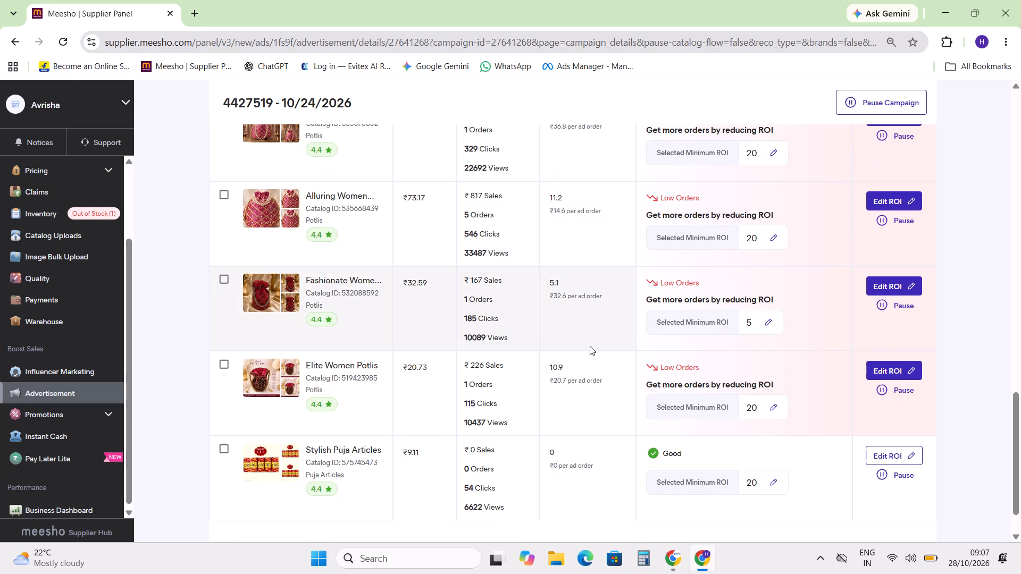
pyautogui.scroll(-3, 593, 335)
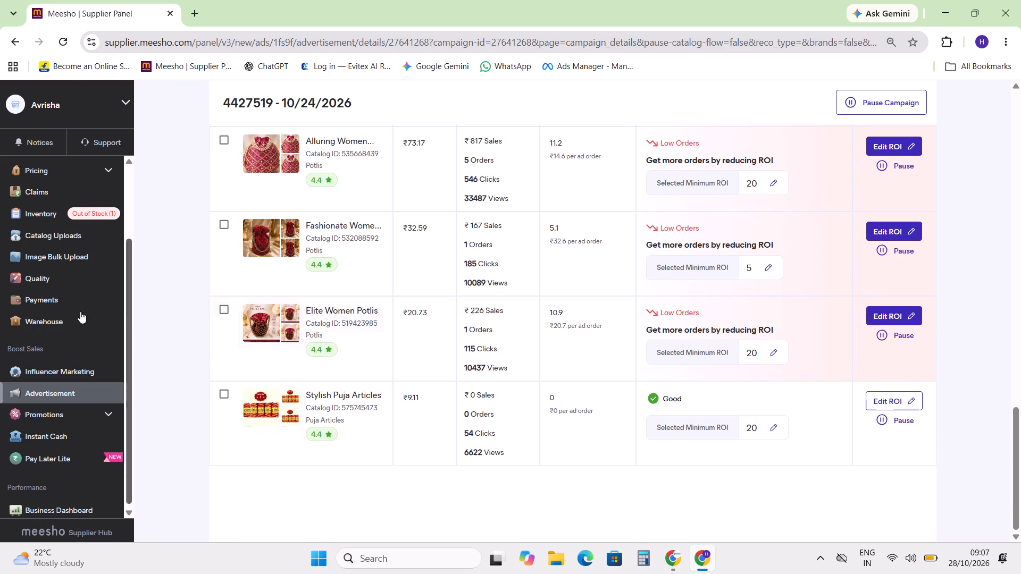
# Return to the pending orders and view the enlarged product image of the Pack of 12 A-1 Red Yellow Kalawa Thread Roll.
pyautogui.scroll(10, 73, 297)
pyautogui.click(61, 230)
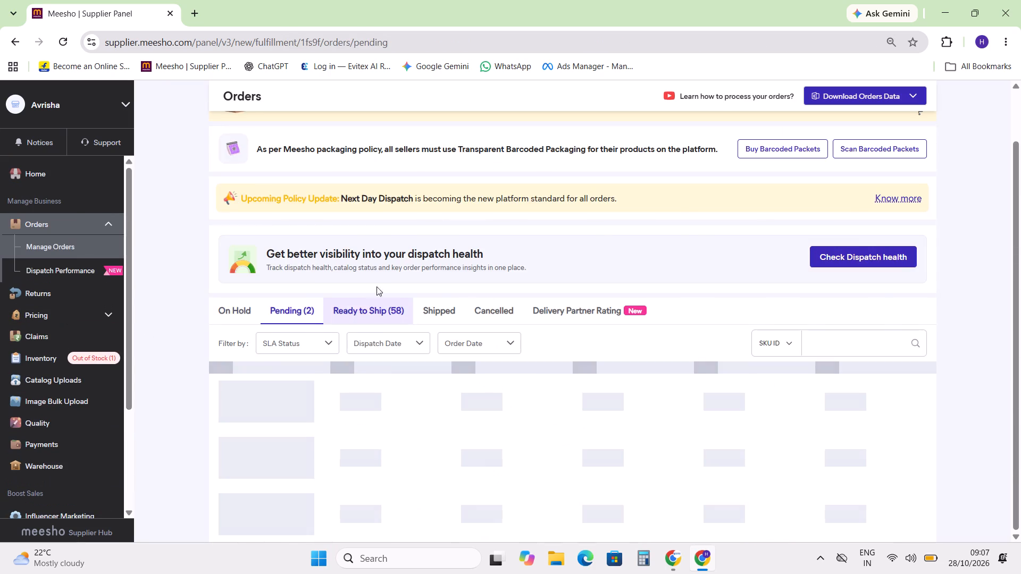
pyautogui.scroll(-1, 392, 241)
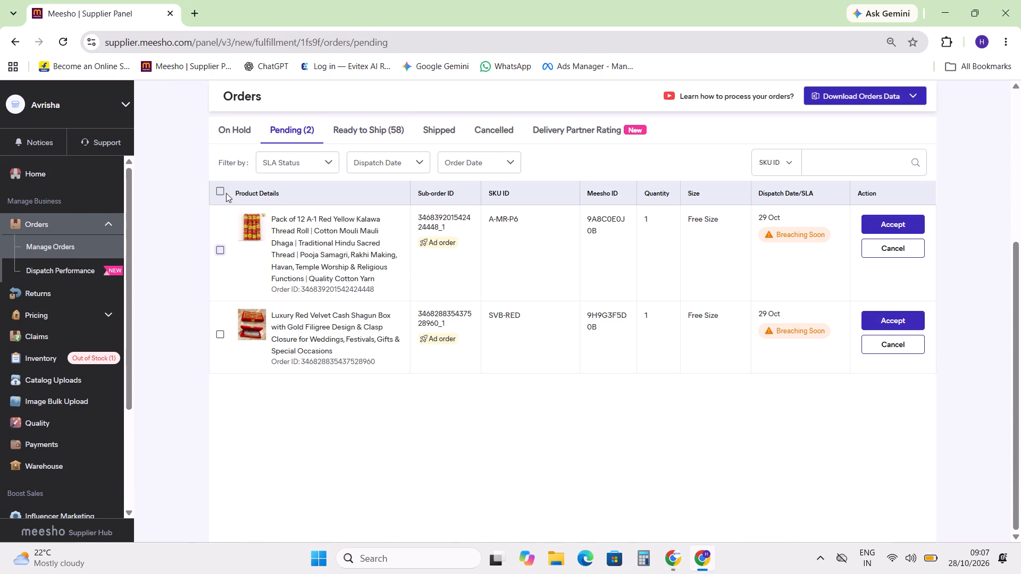
pyautogui.click(257, 226)
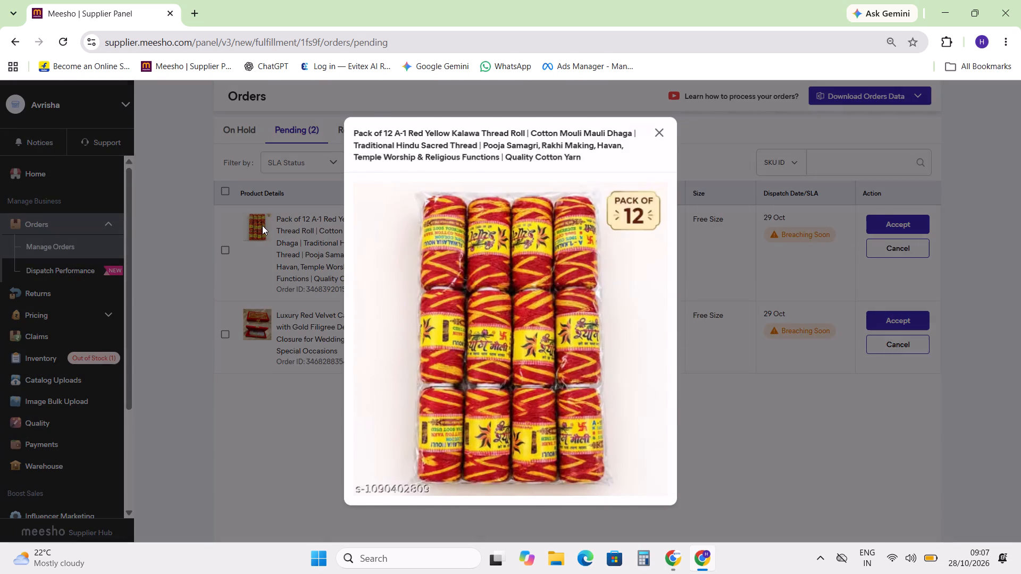
pyautogui.press('Escape')
pyautogui.click(250, 224)
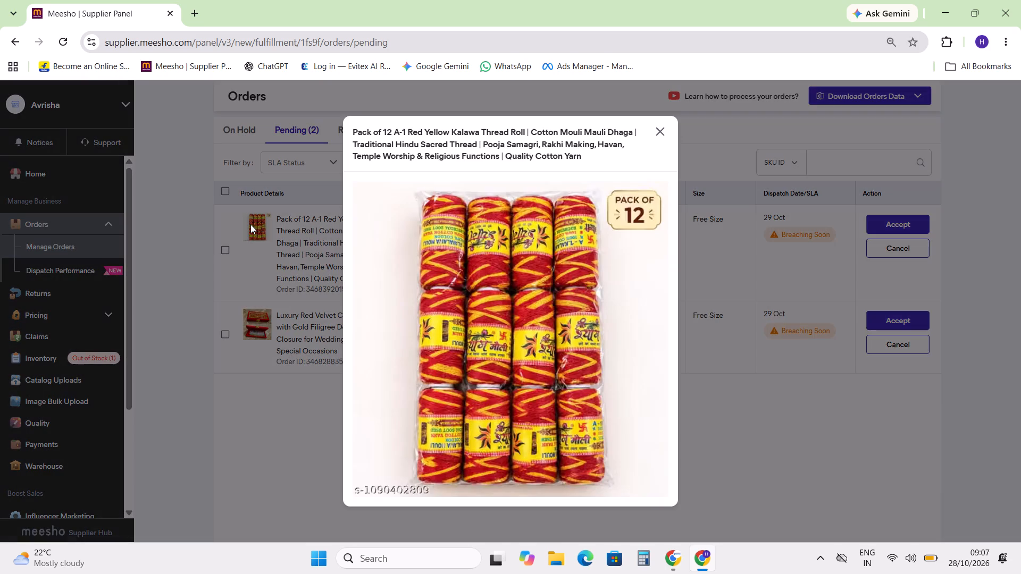
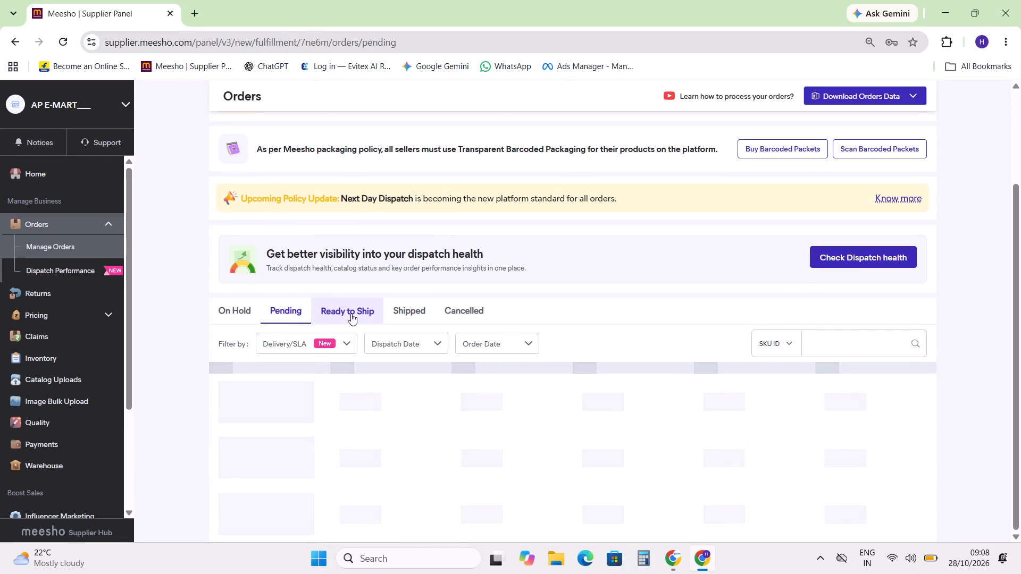
# Check the Ready to Ship orders of the AP E-MART account.
pyautogui.click(362, 212)
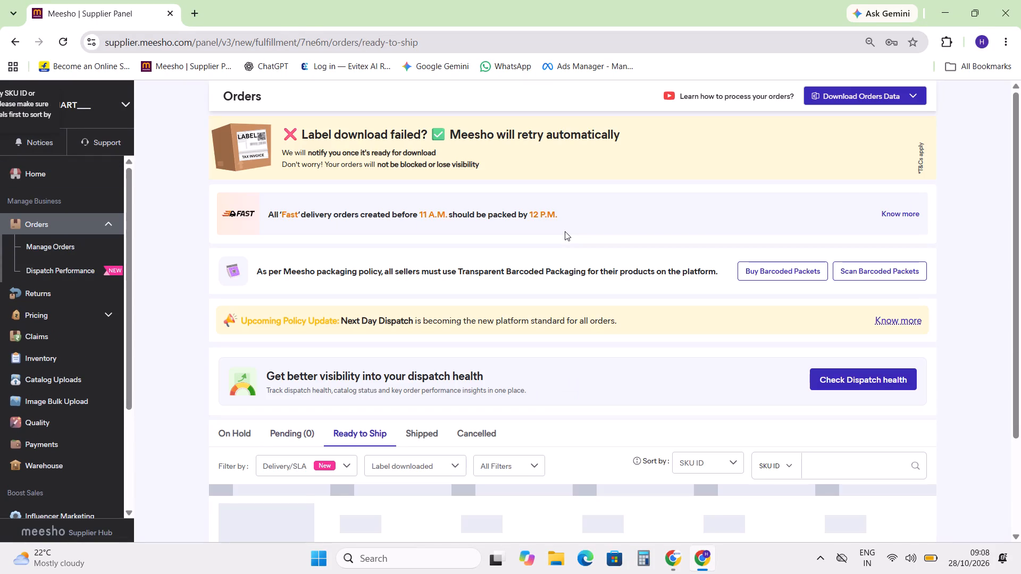
pyautogui.scroll(-5, 565, 231)
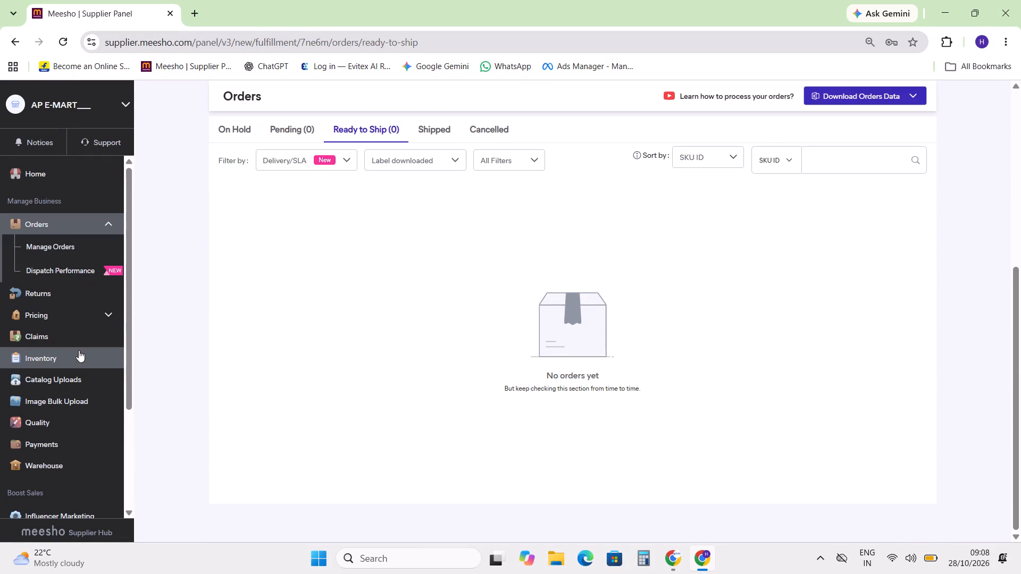
# Open the account's inventory and look over the active catalogs and their stock.
pyautogui.click(79, 350)
pyautogui.scroll(-8, 358, 279)
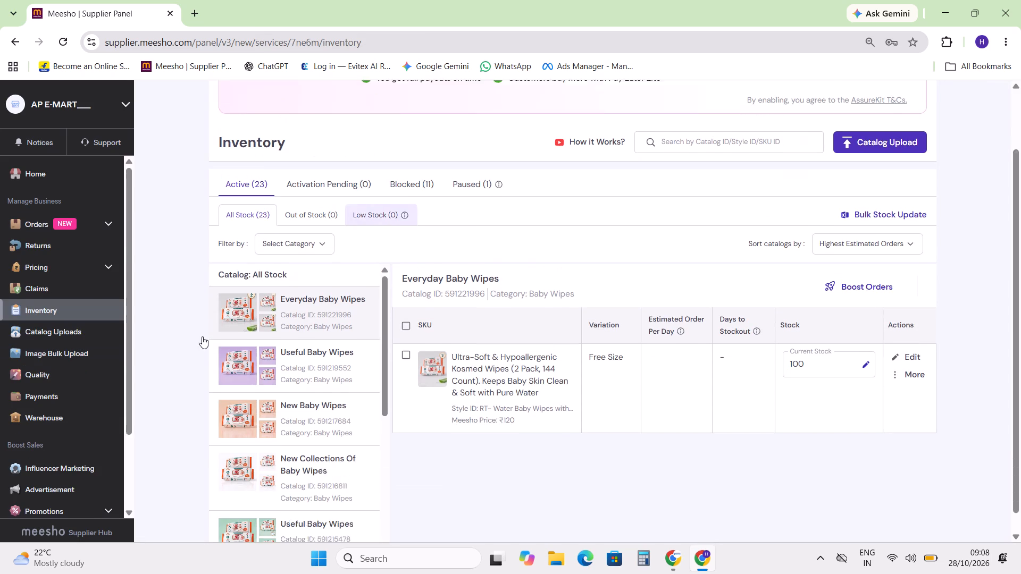
# Open the account's advertisement overview and examine the performance and status of its listing ad campaigns.
pyautogui.scroll(-5, 16, 477)
pyautogui.click(70, 387)
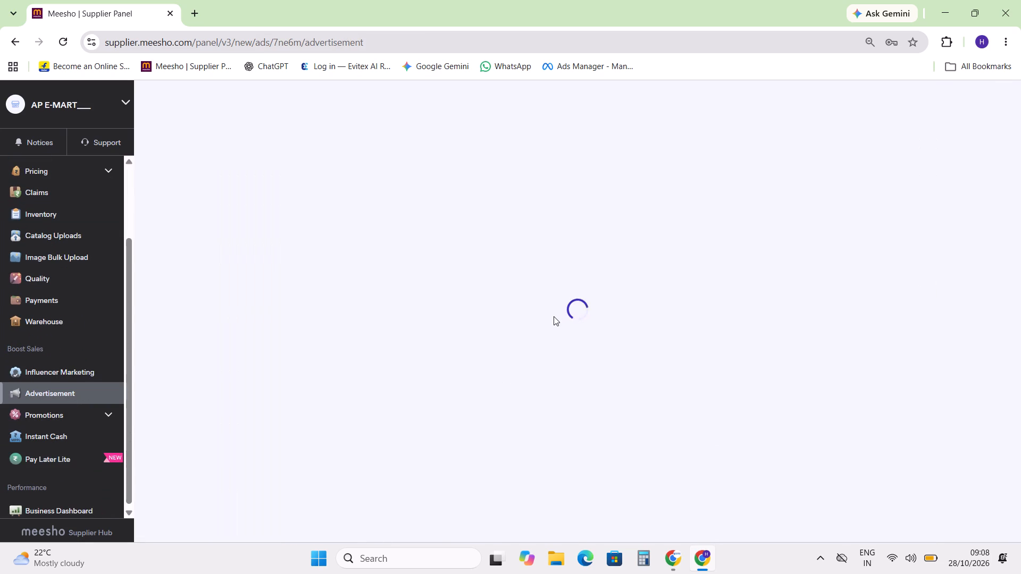
pyautogui.scroll(-3, 543, 304)
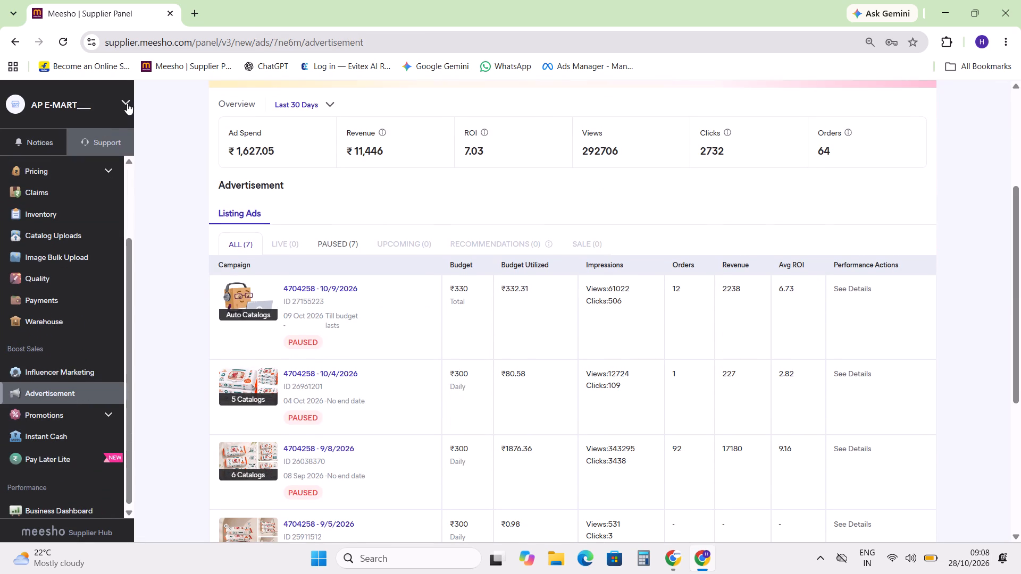
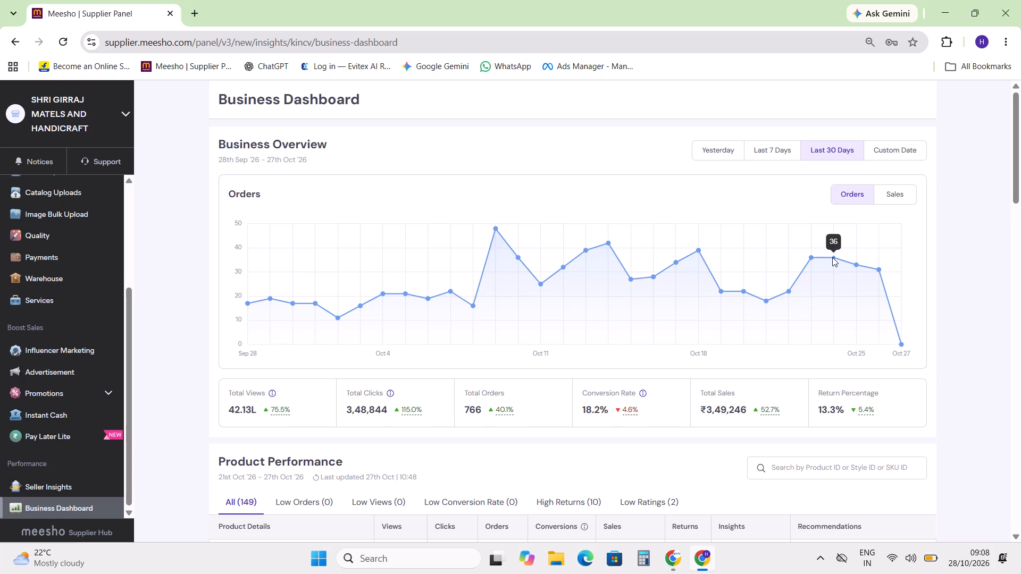
# Open the SHRI GIRRAJ MATELS AND HANDICRAFT account's advertisement overview and examine its listing ad campaigns' budgets, performance and status.
pyautogui.scroll(-3, 0, 383)
pyautogui.click(42, 378)
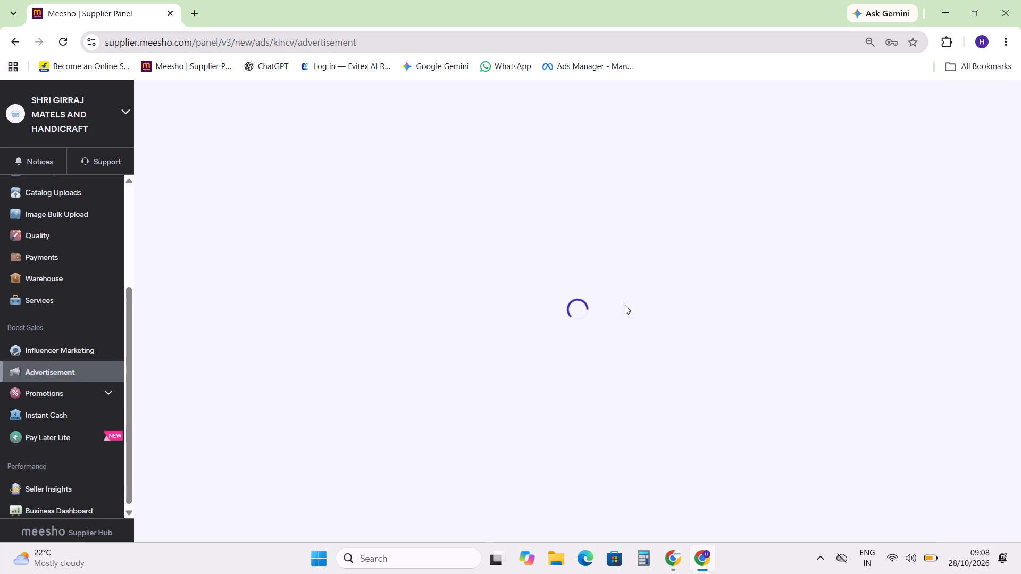
pyautogui.scroll(-3, 637, 283)
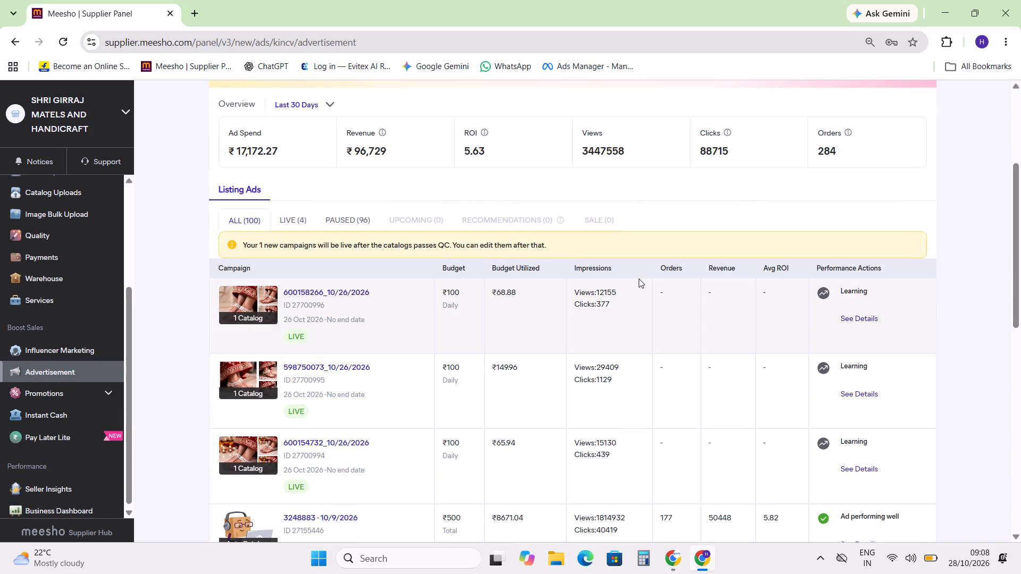
pyautogui.scroll(-4, 639, 278)
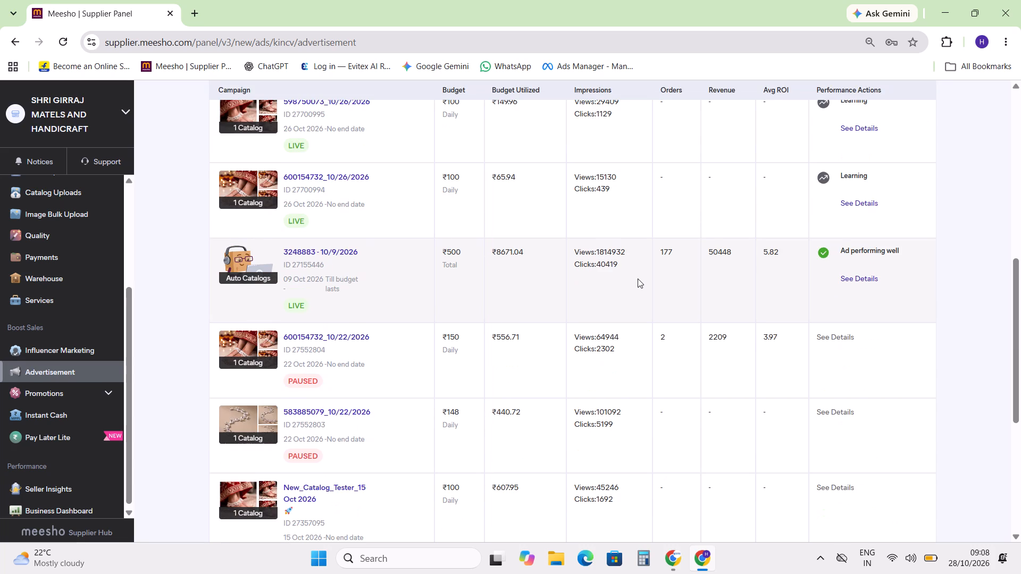
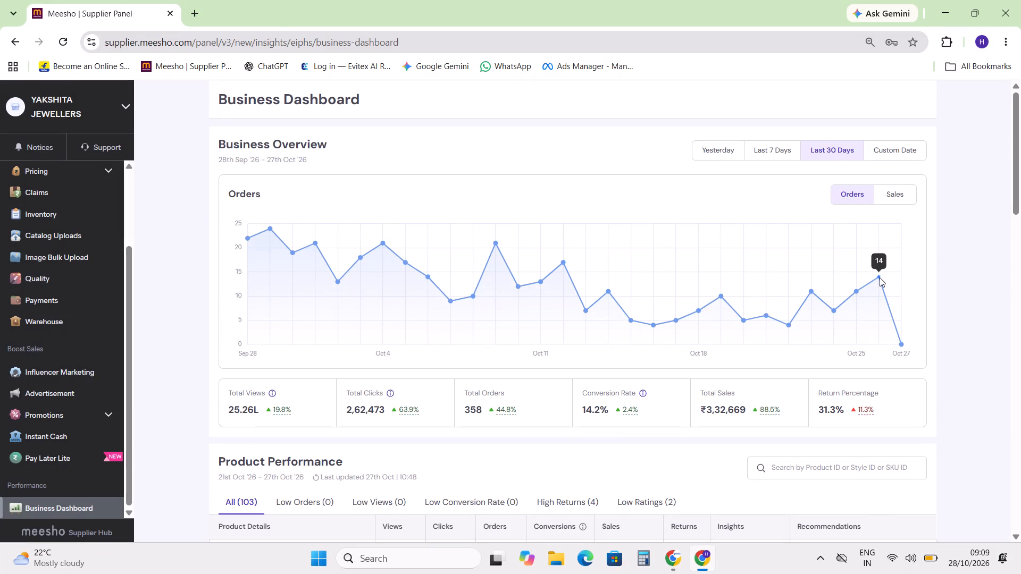
# Open the YAKSHITA JEWELLERS account's orders and examine the pending and ready-to-ship orders with their dispatch dates.
pyautogui.scroll(2, 161, 297)
pyautogui.scroll(2, 70, 204)
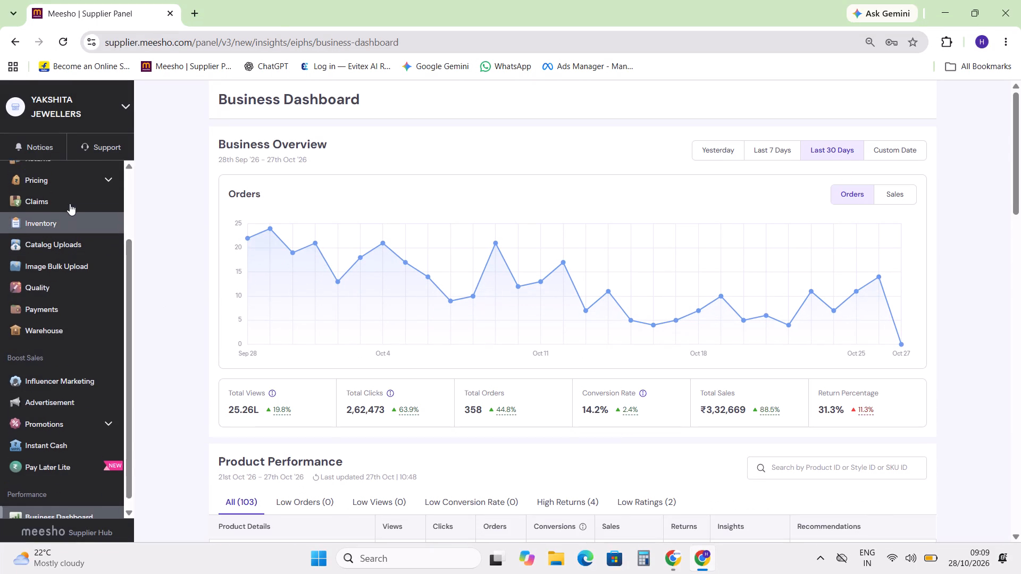
pyautogui.click(61, 226)
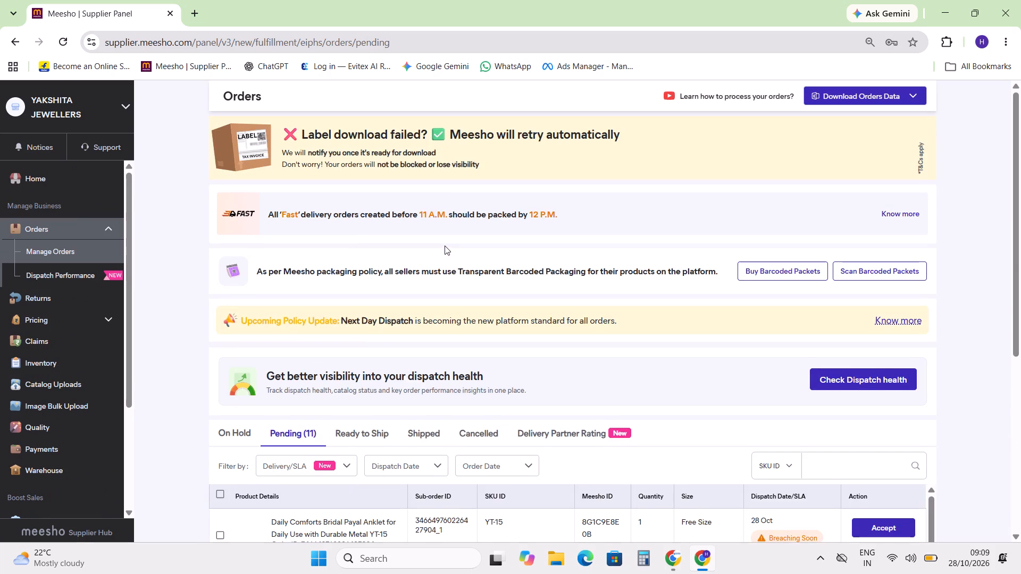
pyautogui.scroll(-7, 445, 243)
pyautogui.scroll(-20, 333, 452)
pyautogui.scroll(-2, 333, 452)
pyautogui.scroll(1, 344, 425)
pyautogui.scroll(-8, 344, 425)
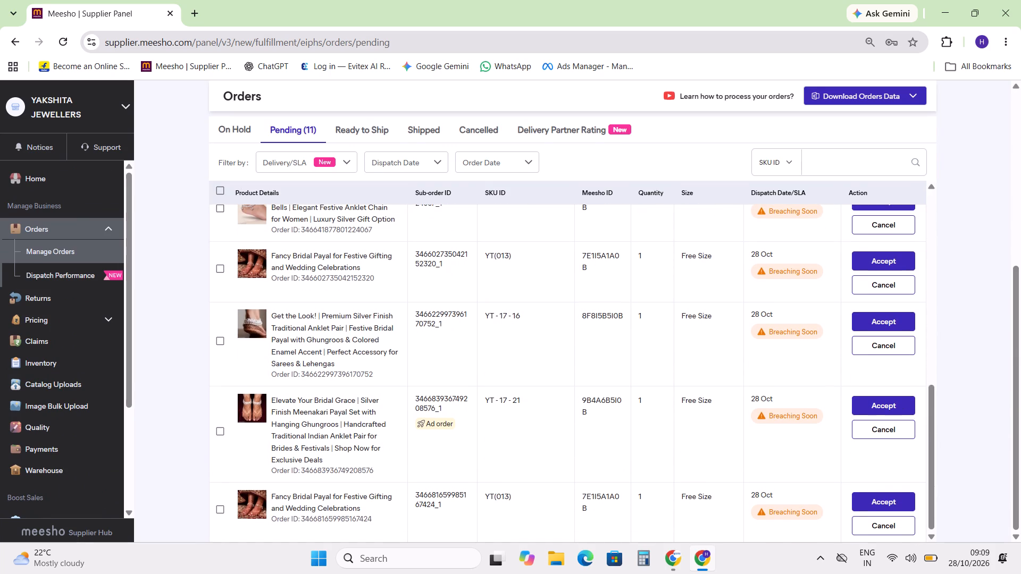
pyautogui.scroll(-3, 339, 412)
pyautogui.click(364, 128)
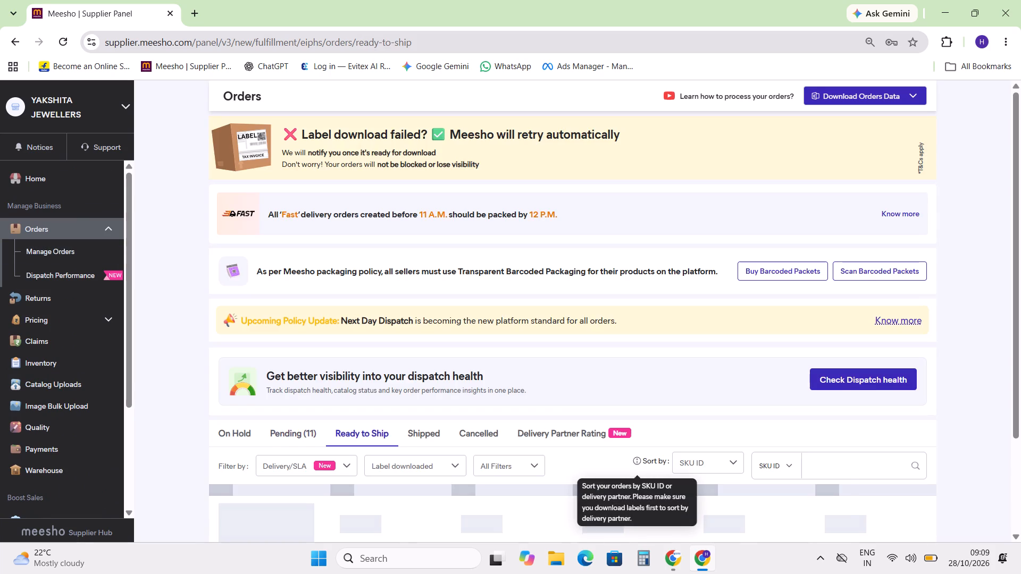
pyautogui.scroll(-7, 489, 258)
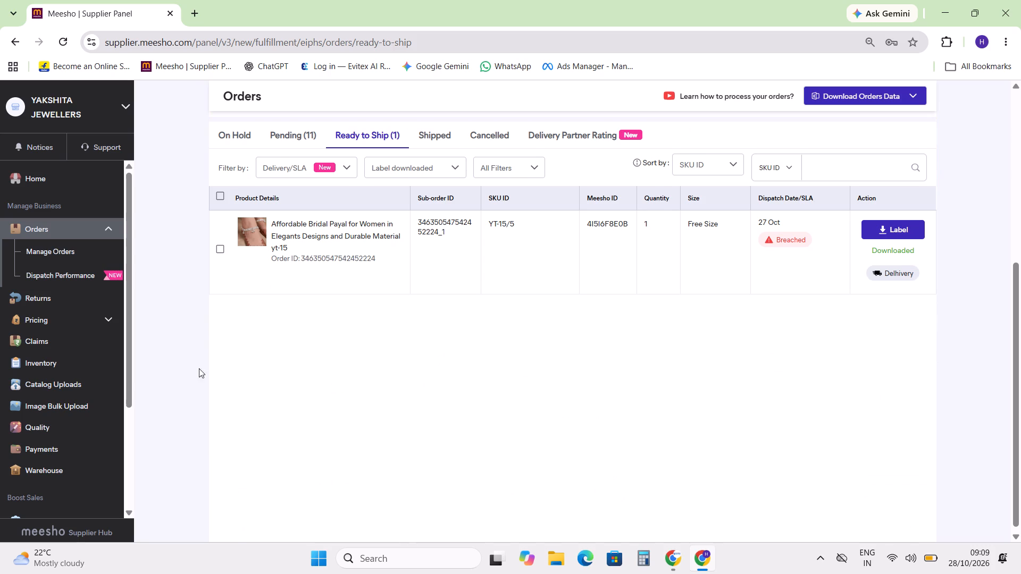
# Visit the YAKSHITA JEWELLERS inventory page, then open the advertisement overview and examine its listing ad campaigns' budgets and performance.
pyautogui.click(56, 363)
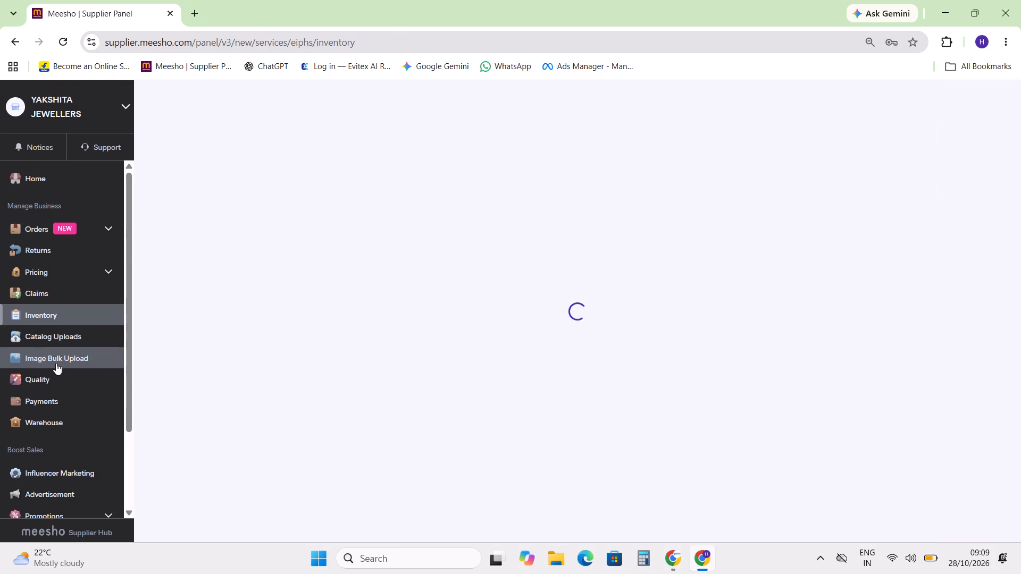
pyautogui.scroll(-5, 66, 379)
pyautogui.click(62, 386)
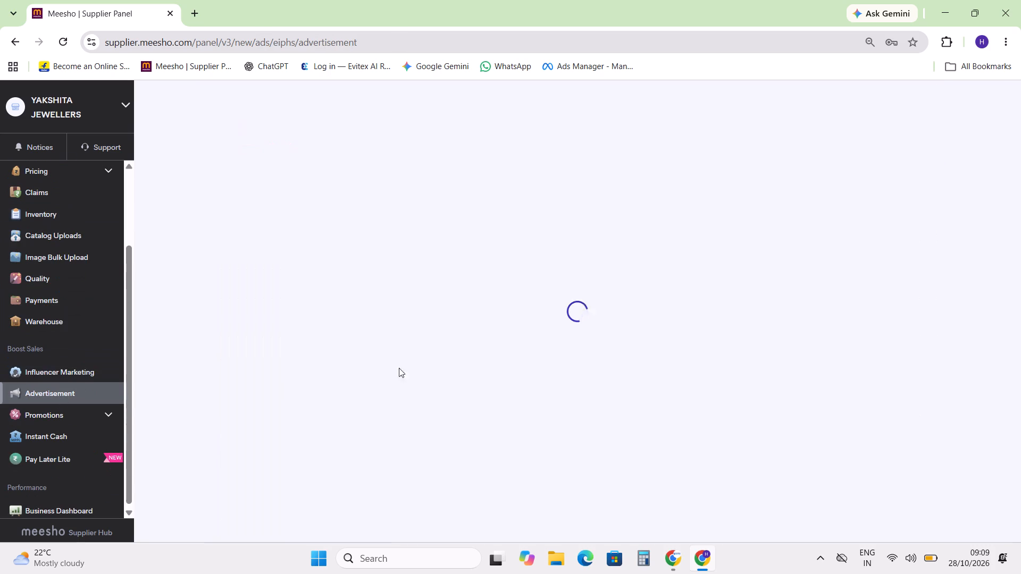
pyautogui.scroll(-4, 465, 214)
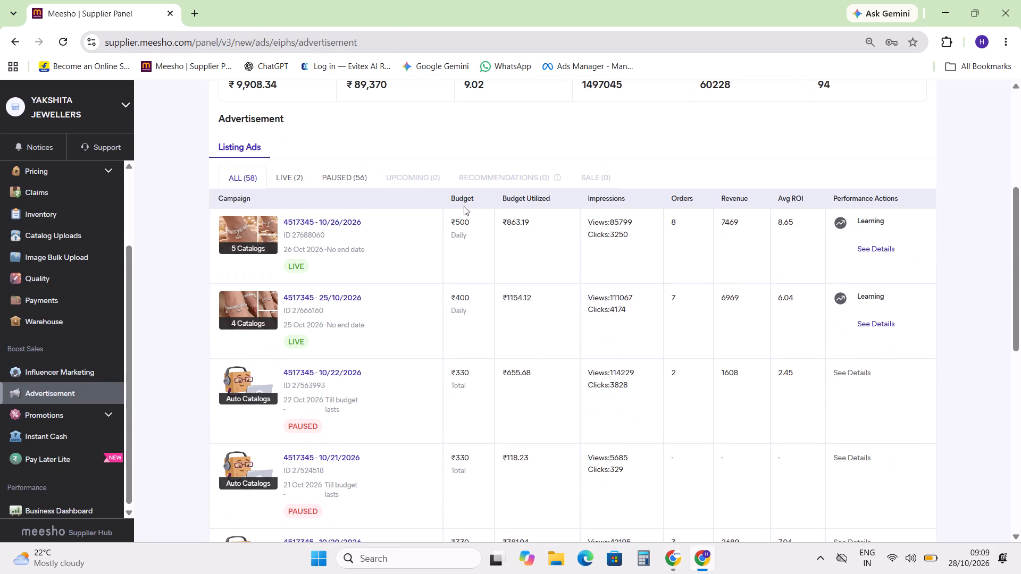
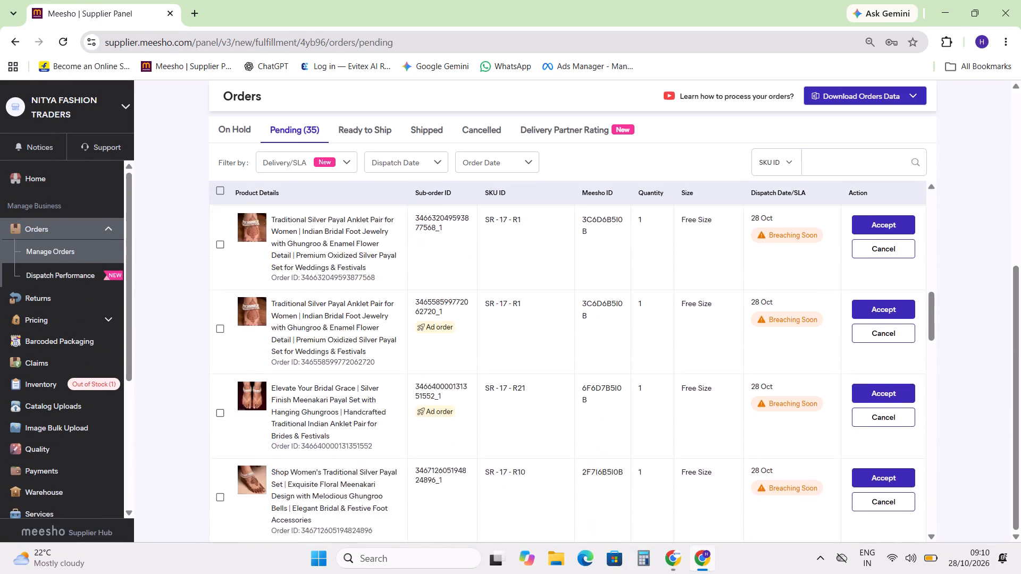
# Examine the remaining NITYA FASHION TRADERS pending orders, then view the Business Dashboard's order trend for the last 30 days.
pyautogui.scroll(-20, 323, 360)
pyautogui.scroll(-20, 323, 360)
pyautogui.scroll(-12, 323, 360)
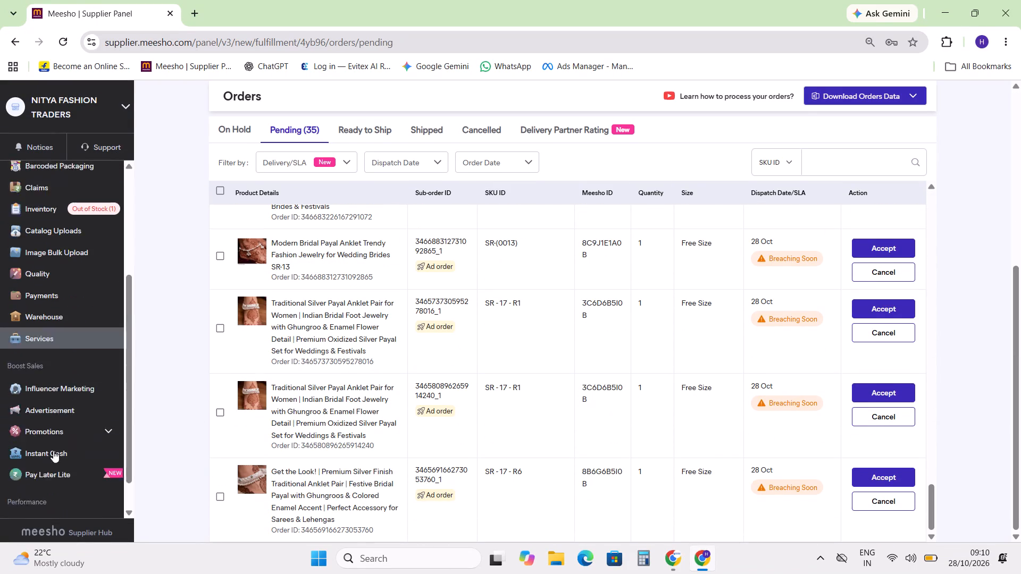
pyautogui.scroll(-2, 53, 451)
pyautogui.click(90, 512)
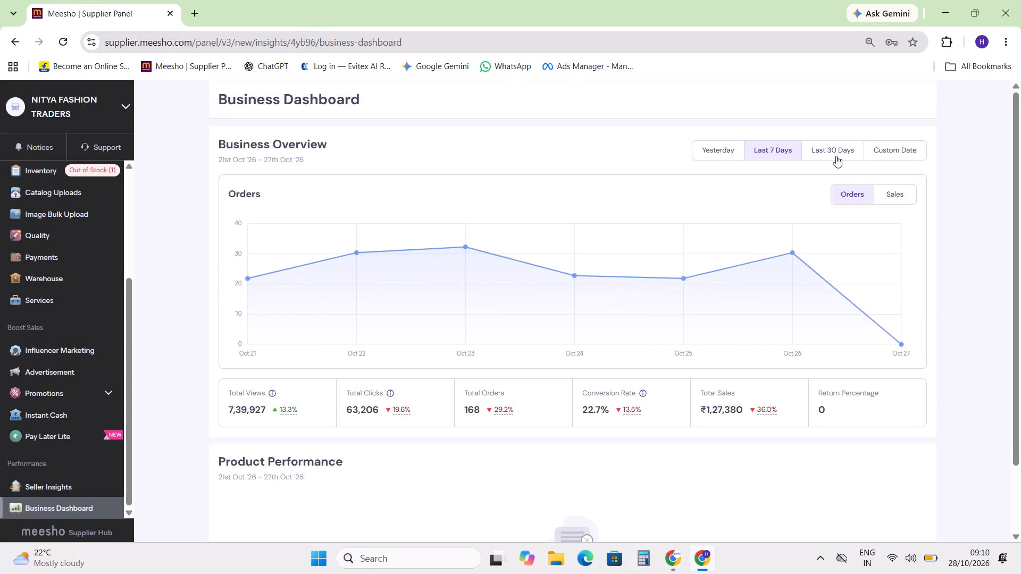
pyautogui.click(836, 145)
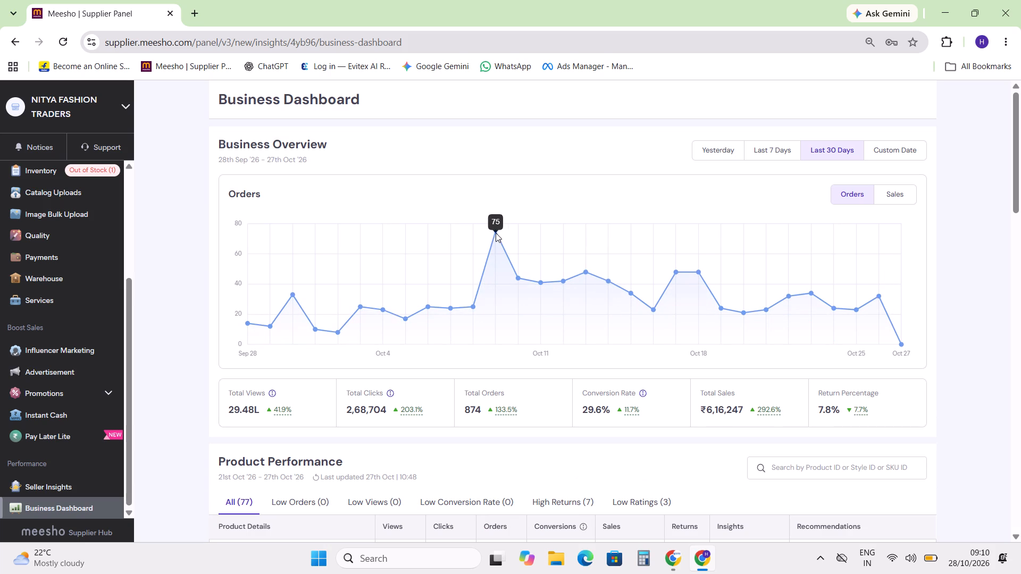
# Open the live Auto Catalogs campaign 768480 - 10/20/2026 from the listing ads and check its performance for yesterday and today.
pyautogui.click(34, 378)
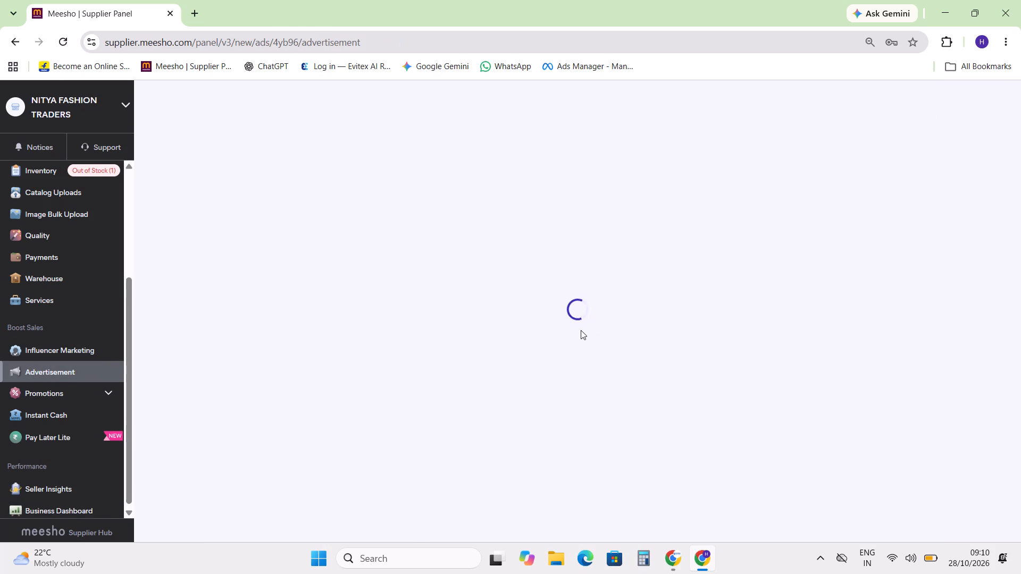
pyautogui.scroll(-4, 620, 290)
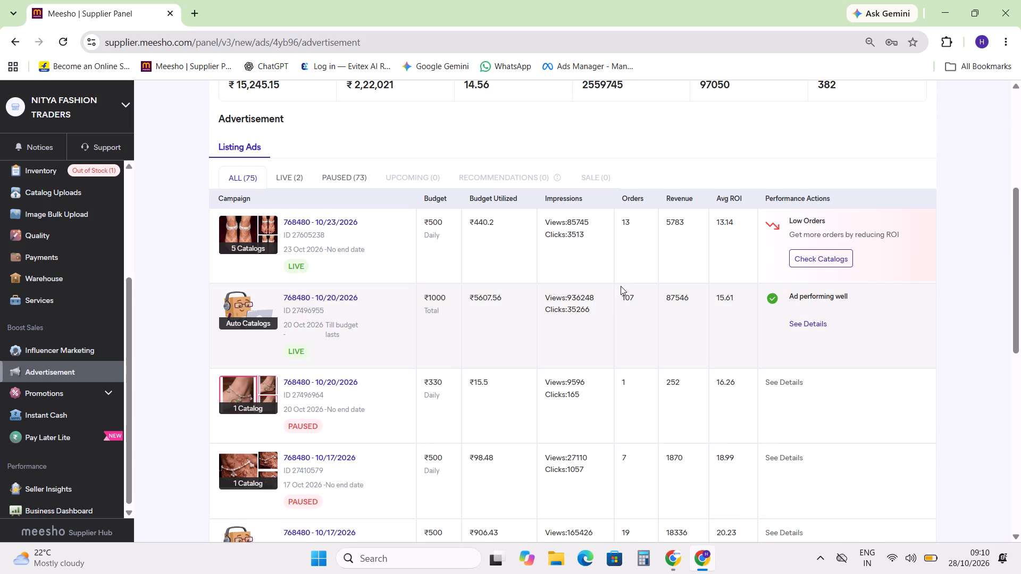
pyautogui.click(817, 322)
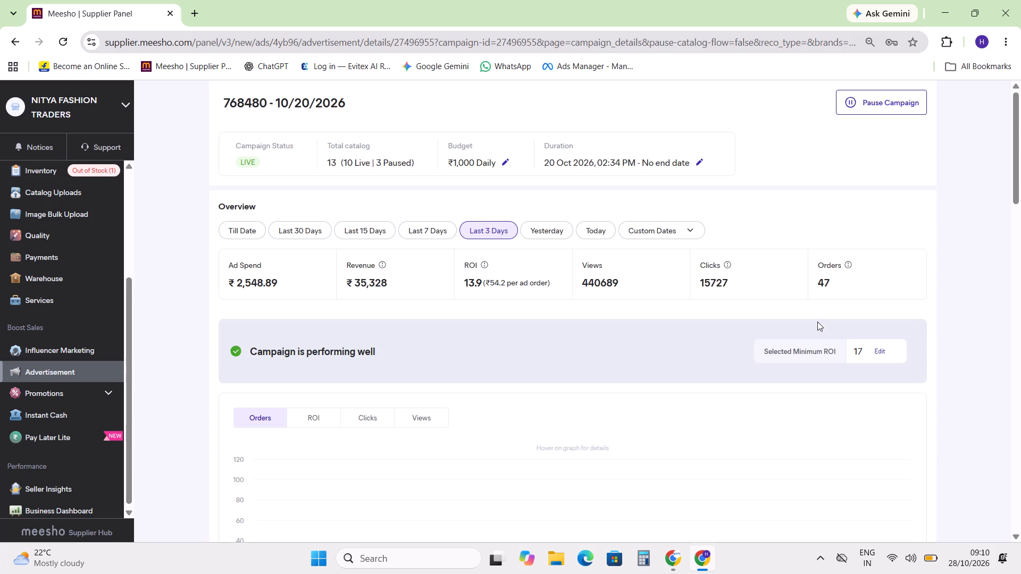
pyautogui.click(550, 230)
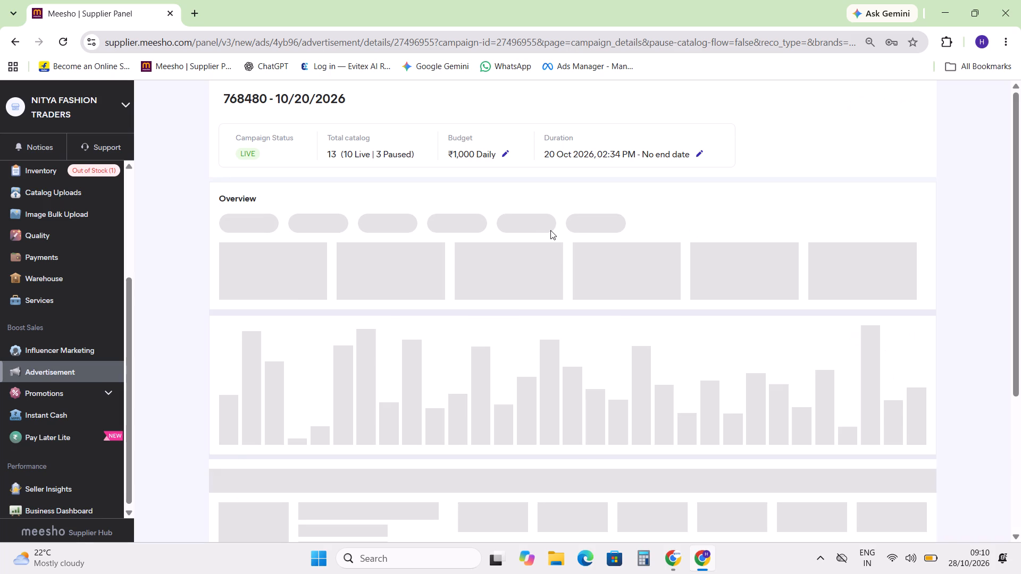
pyautogui.click(596, 231)
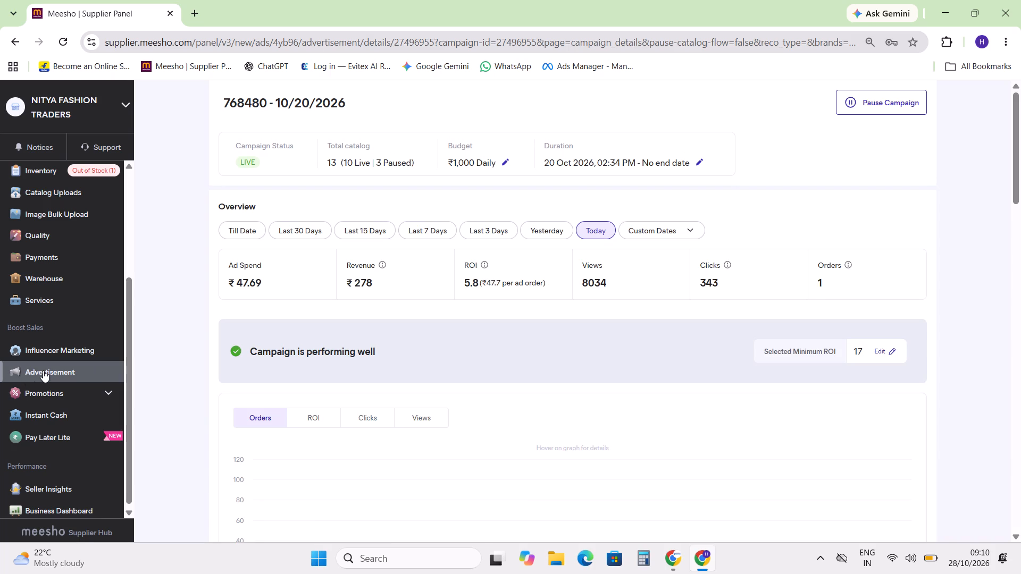
# Open the five-catalog campaign 768480 - 10/23/2026, examine its catalogs, and compare its performance for today, yesterday and the last 3 days.
pyautogui.click(43, 370)
pyautogui.scroll(-4, 698, 231)
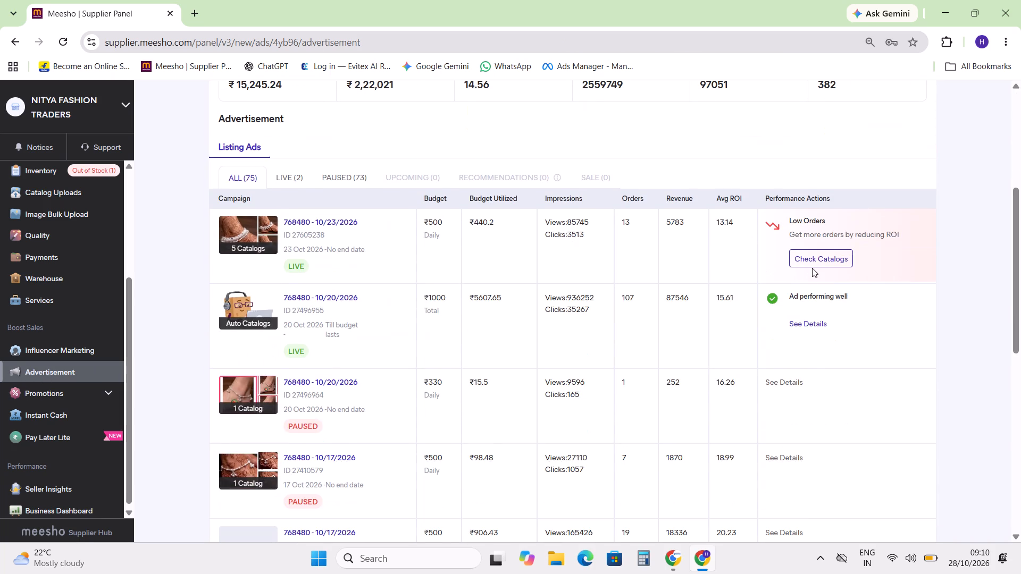
pyautogui.click(813, 267)
pyautogui.click(815, 260)
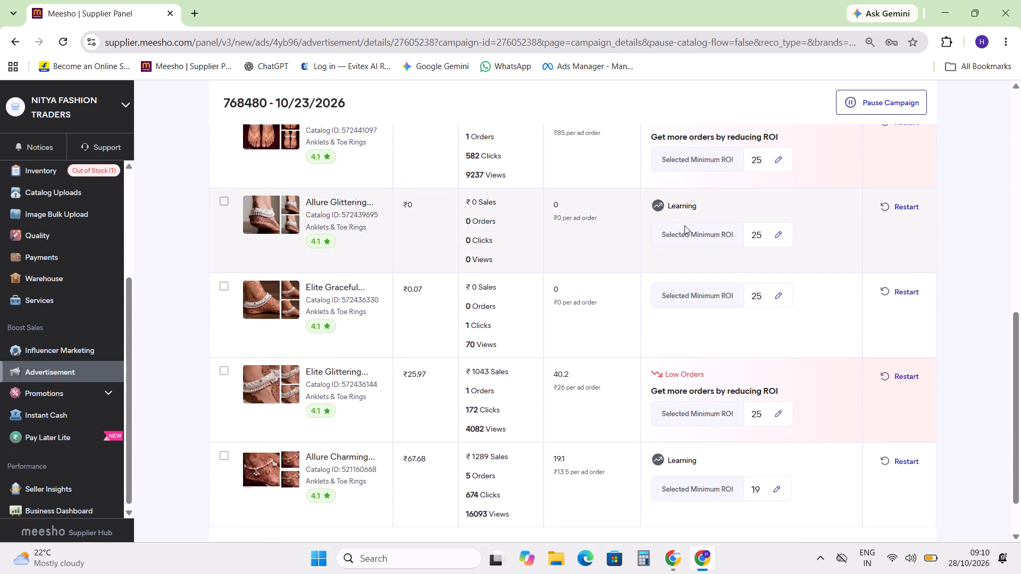
pyautogui.scroll(8, 552, 271)
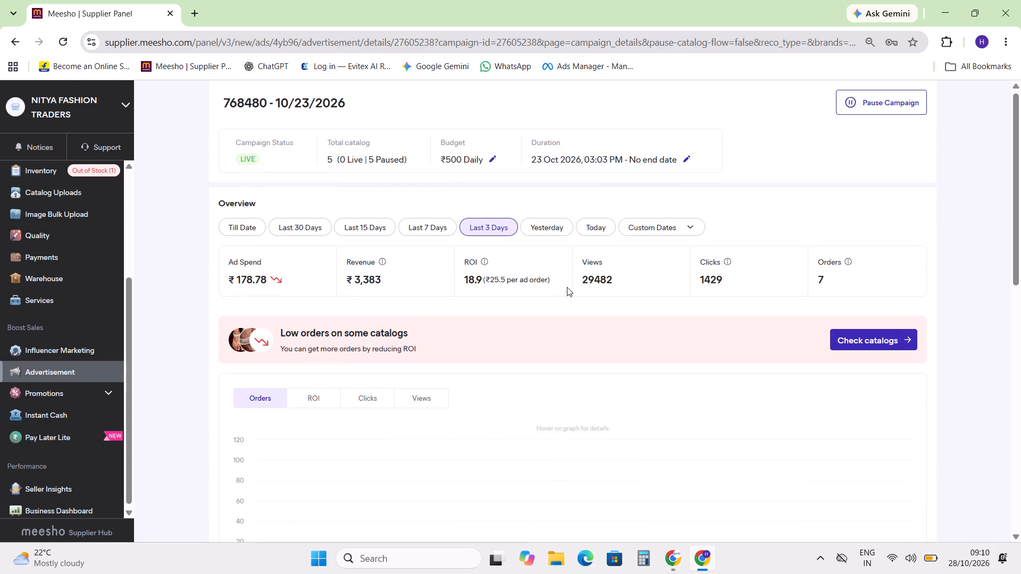
pyautogui.click(551, 234)
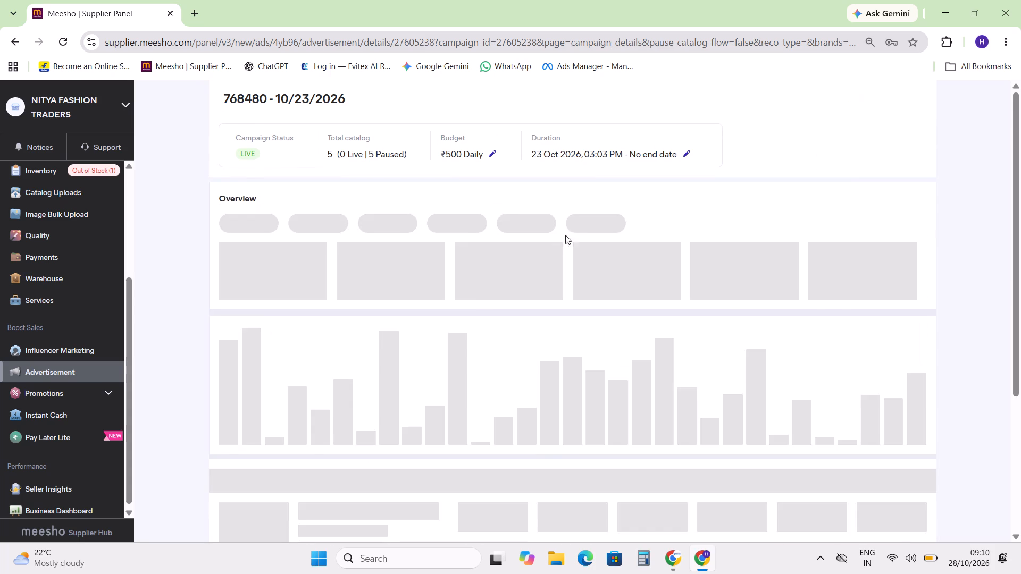
pyautogui.click(596, 233)
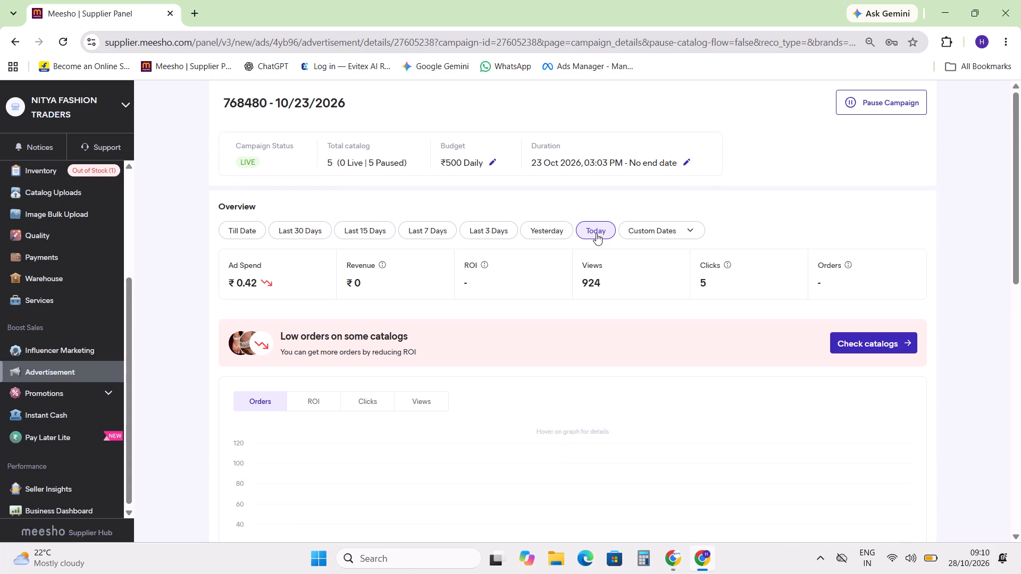
pyautogui.click(547, 229)
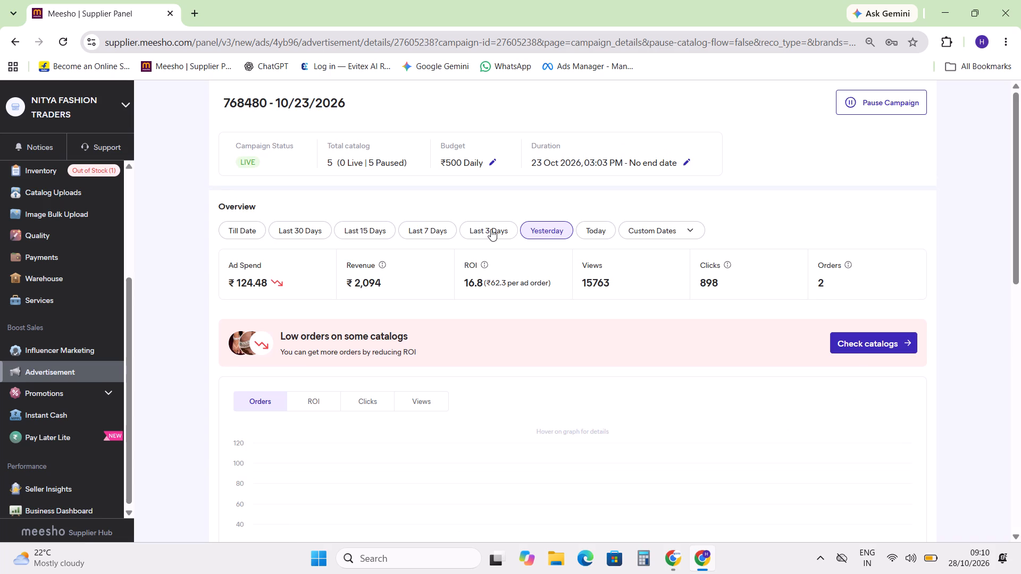
pyautogui.click(491, 229)
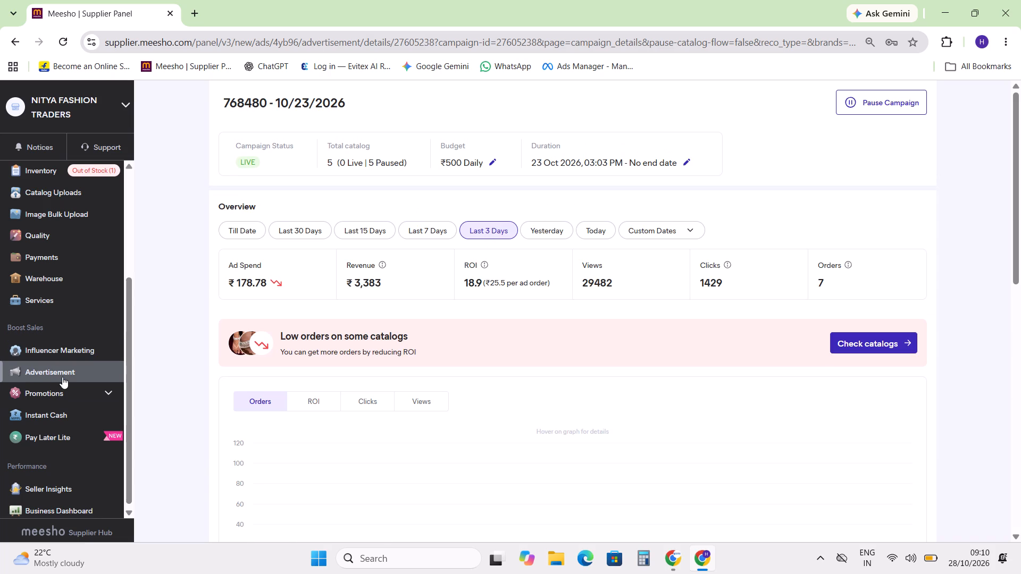
# Return to the advertisement overview and examine the listing ad campaigns' budget use, orders and ROI.
pyautogui.click(62, 376)
pyautogui.scroll(-5, 526, 285)
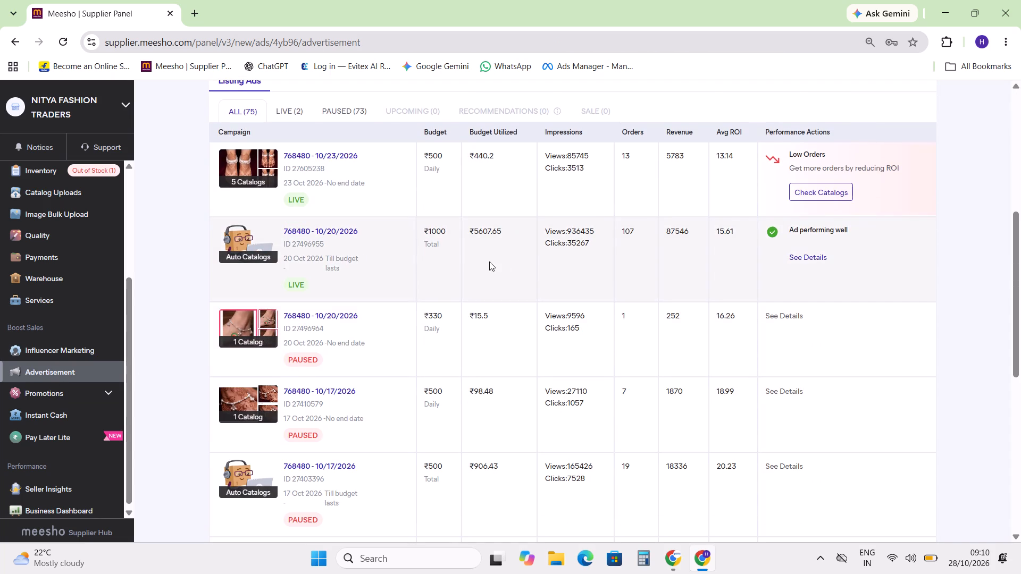
pyautogui.scroll(1, 490, 339)
# Reopen the NITYA FASHION TRADERS pending orders and examine the list down to its end.
pyautogui.scroll(3, 22, 239)
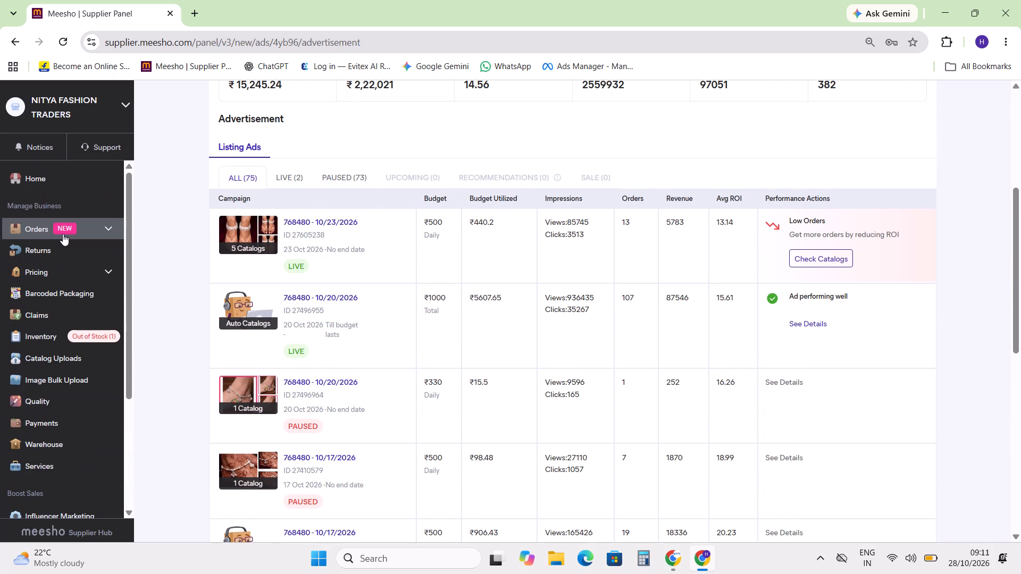
pyautogui.click(63, 234)
pyautogui.scroll(-7, 388, 226)
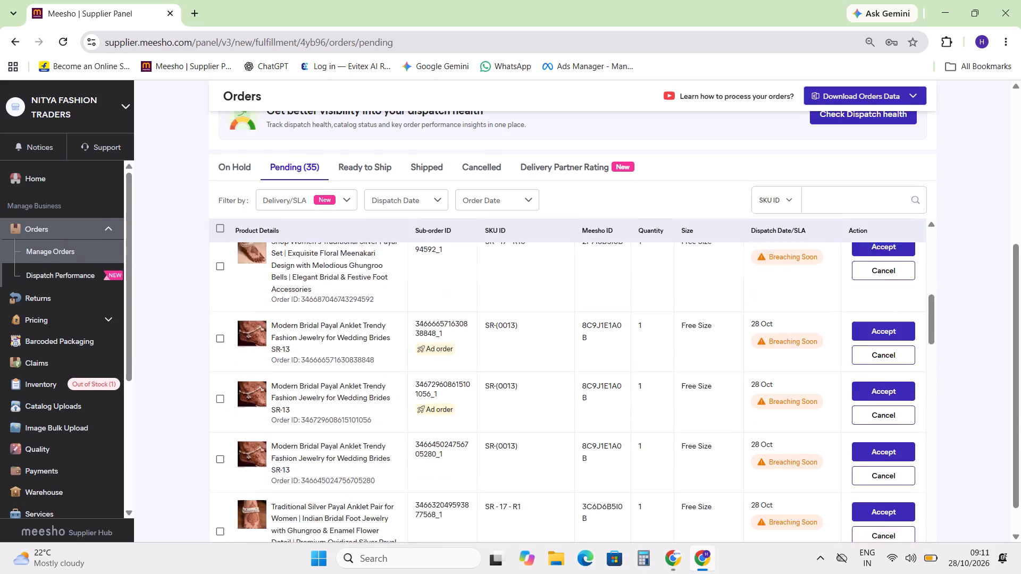
pyautogui.scroll(-20, 362, 318)
pyautogui.scroll(-20, 362, 318)
pyautogui.scroll(-6, 362, 318)
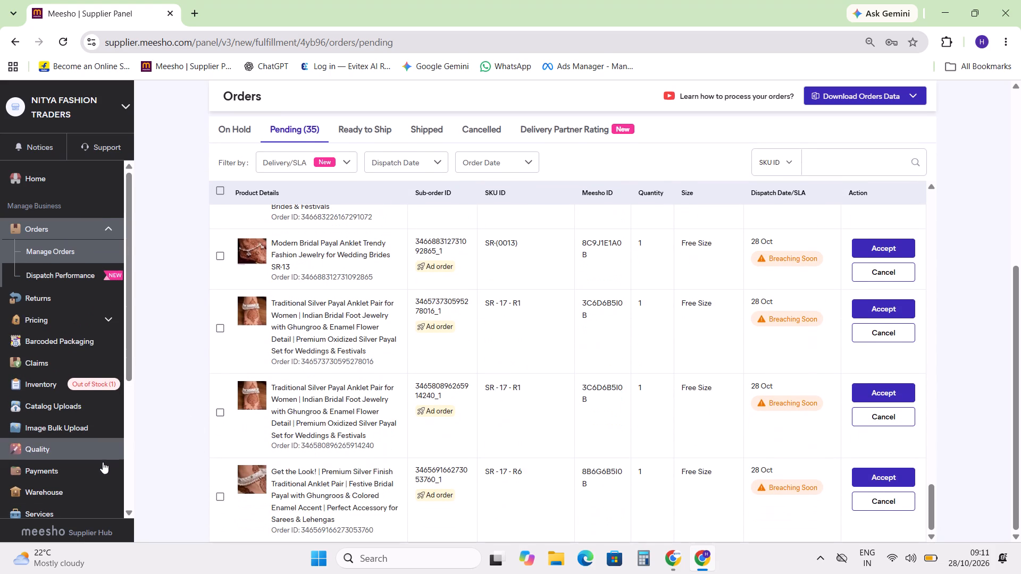
# Open the NITYA FASHION TRADERS payments page.
pyautogui.click(78, 466)
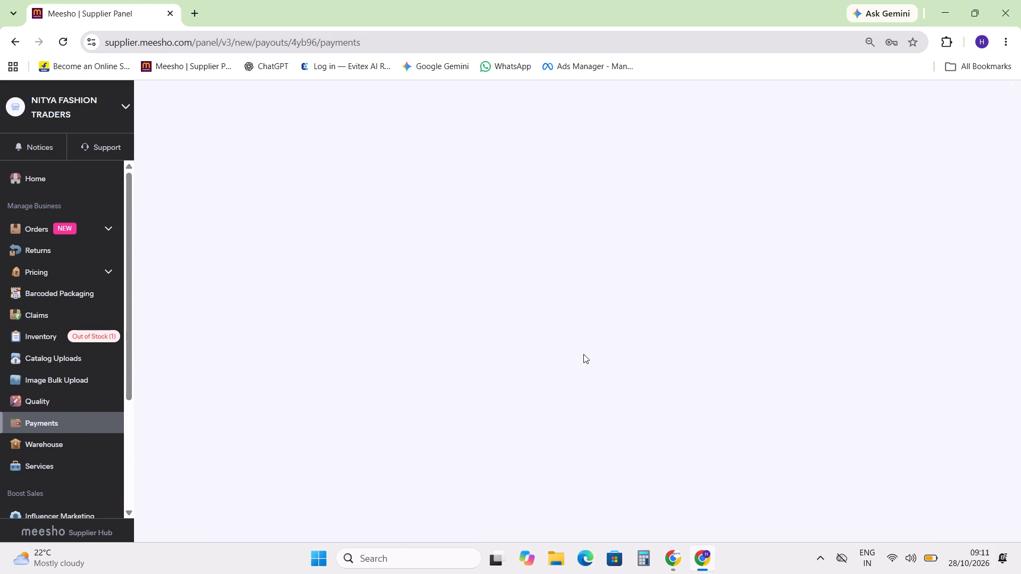
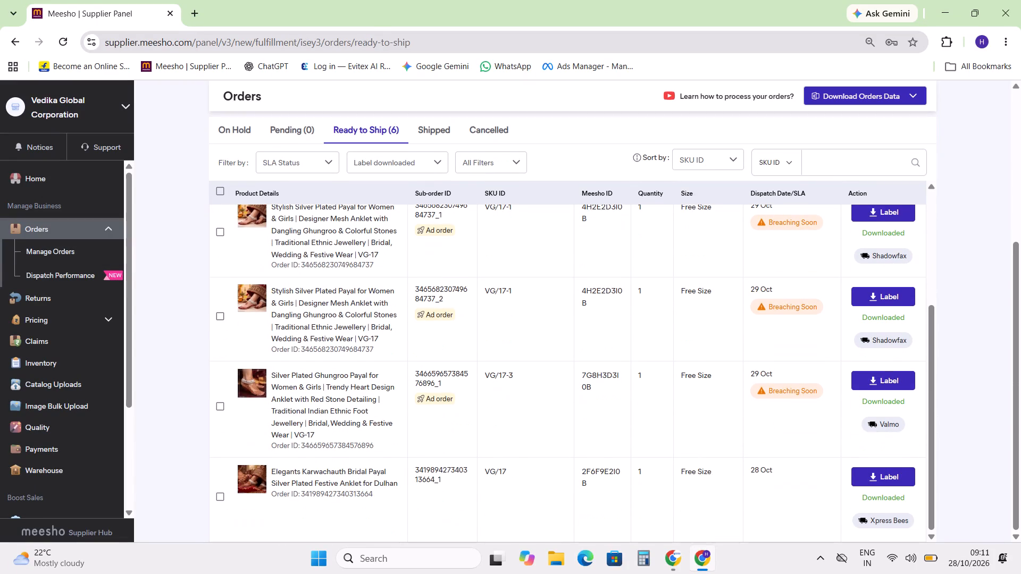
# Open the Vedika Global Corporation business dashboard and show its order overview for the last 30 days.
pyautogui.scroll(-6, 376, 377)
pyautogui.scroll(5, 351, 401)
pyautogui.scroll(-7, 350, 402)
pyautogui.scroll(-15, 96, 432)
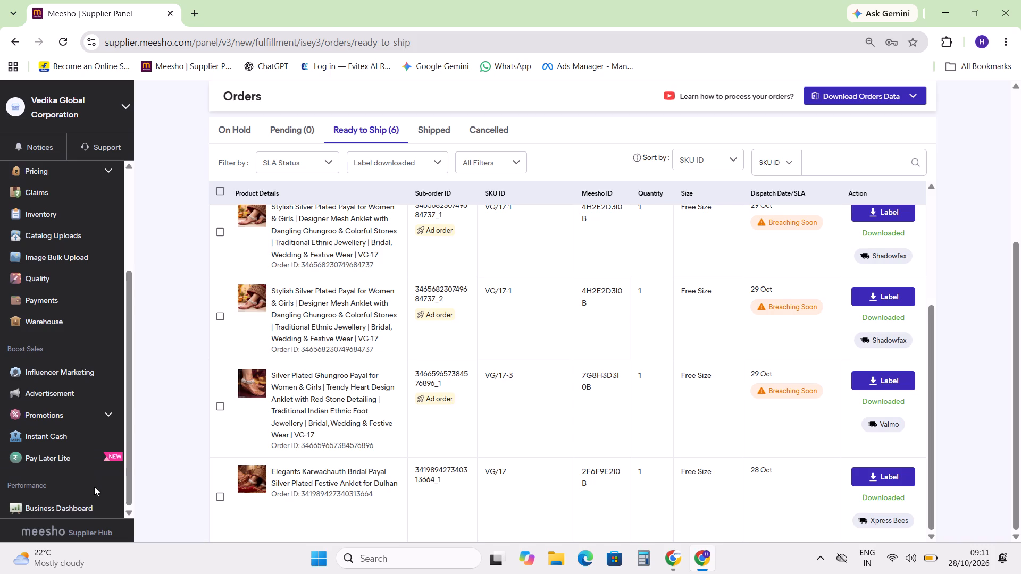
pyautogui.click(94, 500)
pyautogui.click(839, 148)
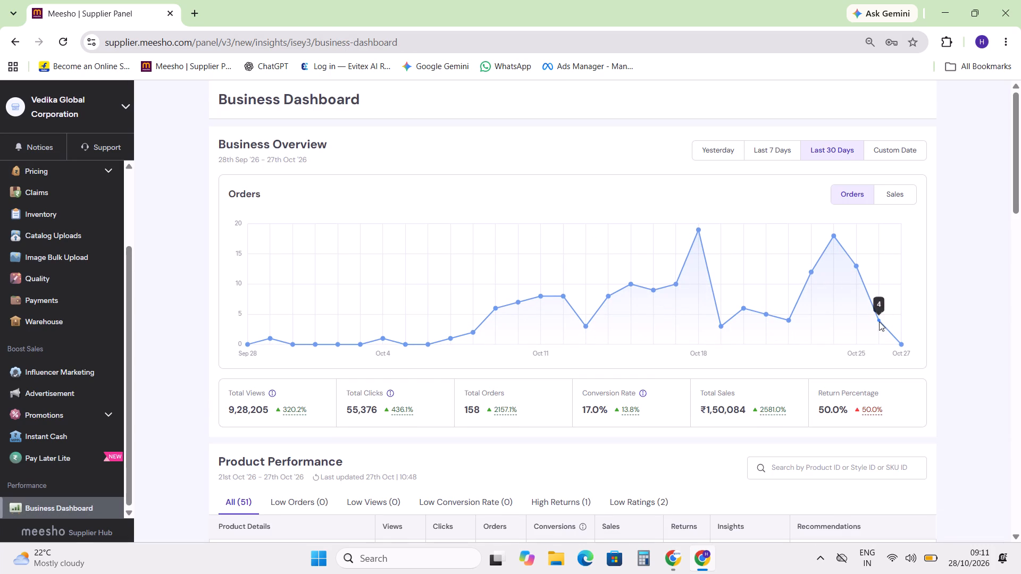
# Open the live auto-catalog campaign 4488706 - 10/22/2026 from the advertisement overview and examine its order graph.
pyautogui.click(36, 390)
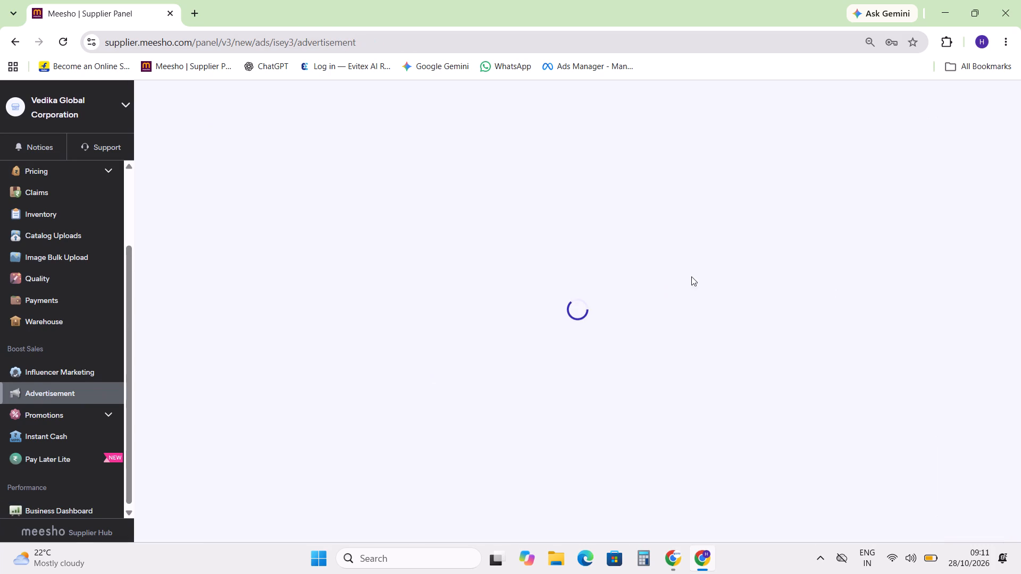
pyautogui.scroll(-4, 727, 241)
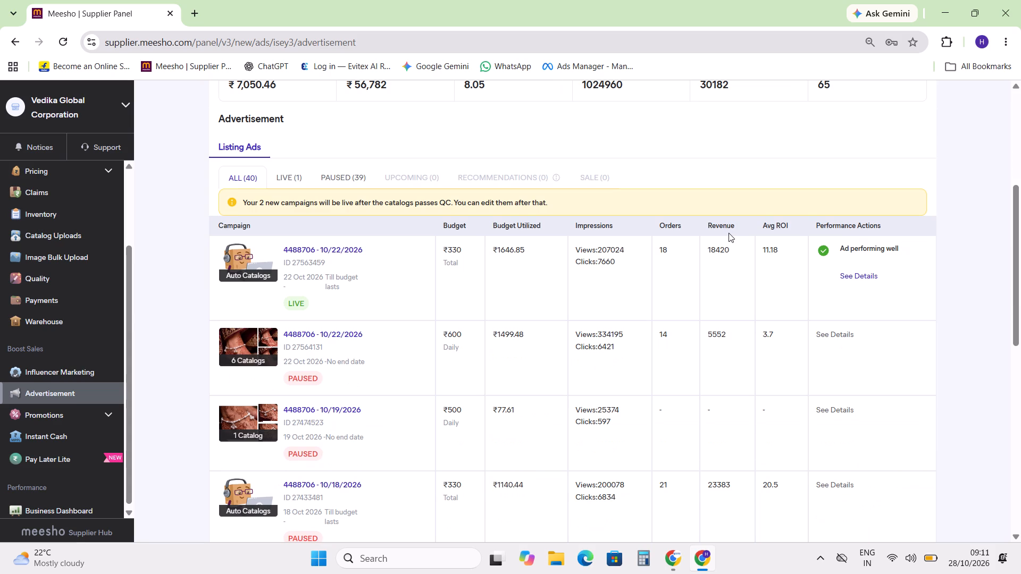
pyautogui.click(867, 277)
pyautogui.scroll(-5, 888, 261)
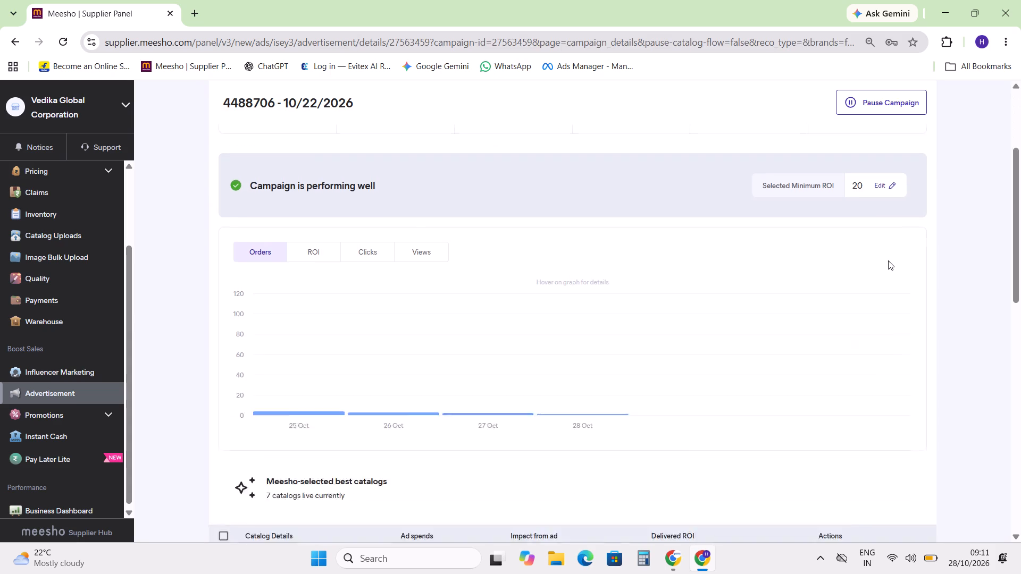
pyautogui.scroll(-4, 889, 259)
pyautogui.scroll(6, 617, 320)
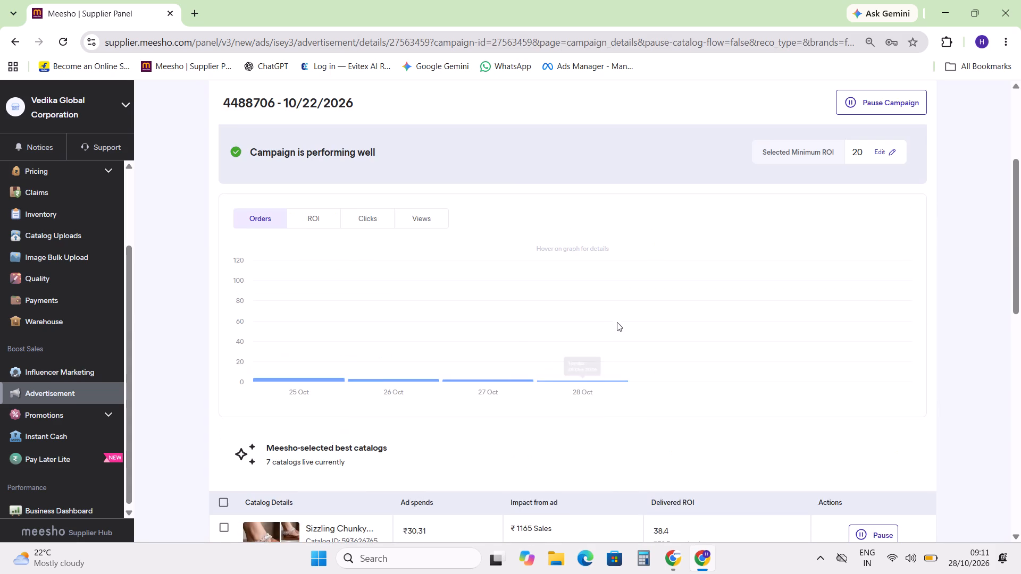
pyautogui.scroll(4, 691, 335)
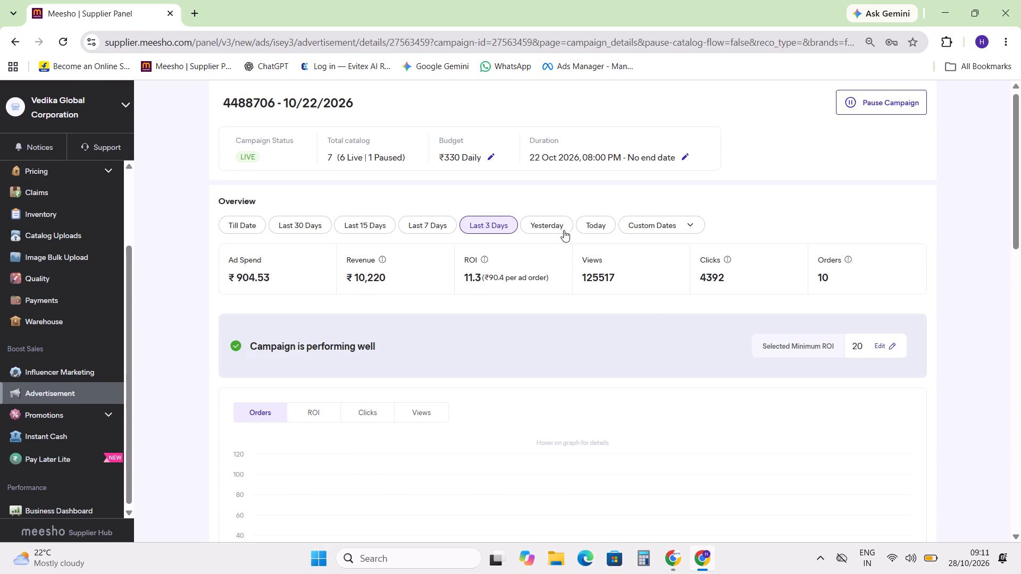
# Compare the campaign's performance for yesterday, today, the last 7 days and the last 15 days, and examine its catalogs.
pyautogui.click(561, 228)
pyautogui.click(598, 231)
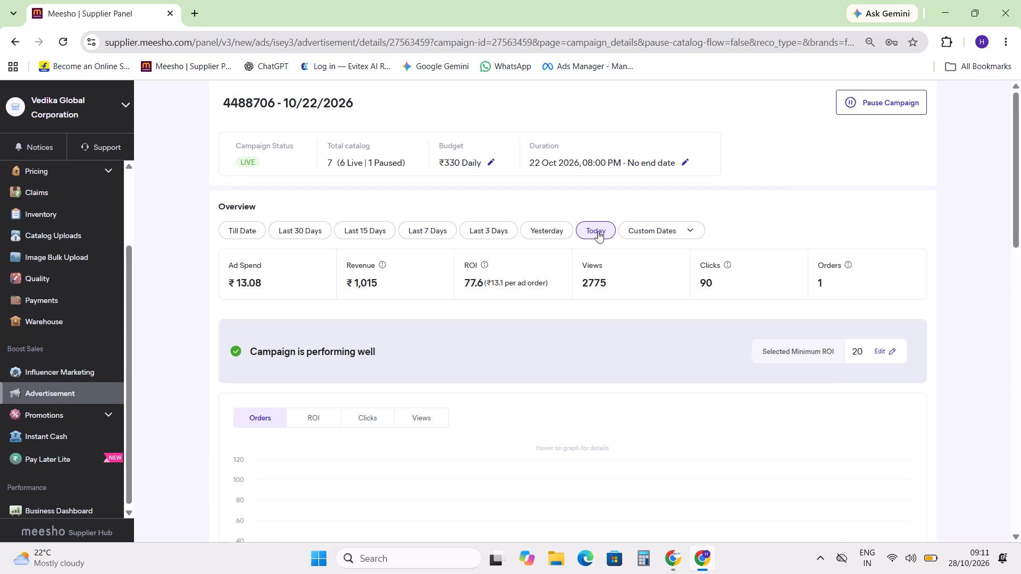
pyautogui.click(432, 231)
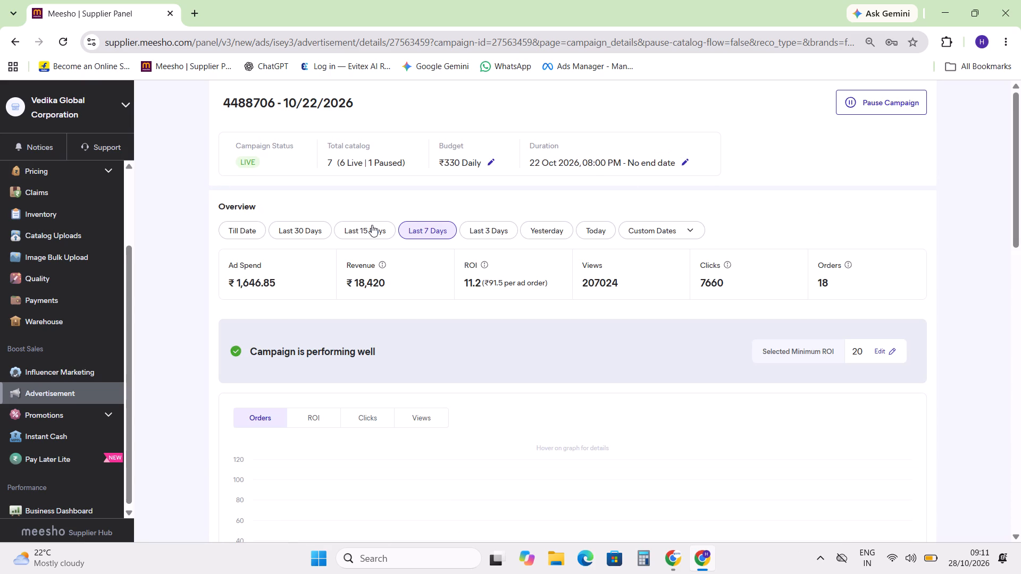
pyautogui.click(372, 225)
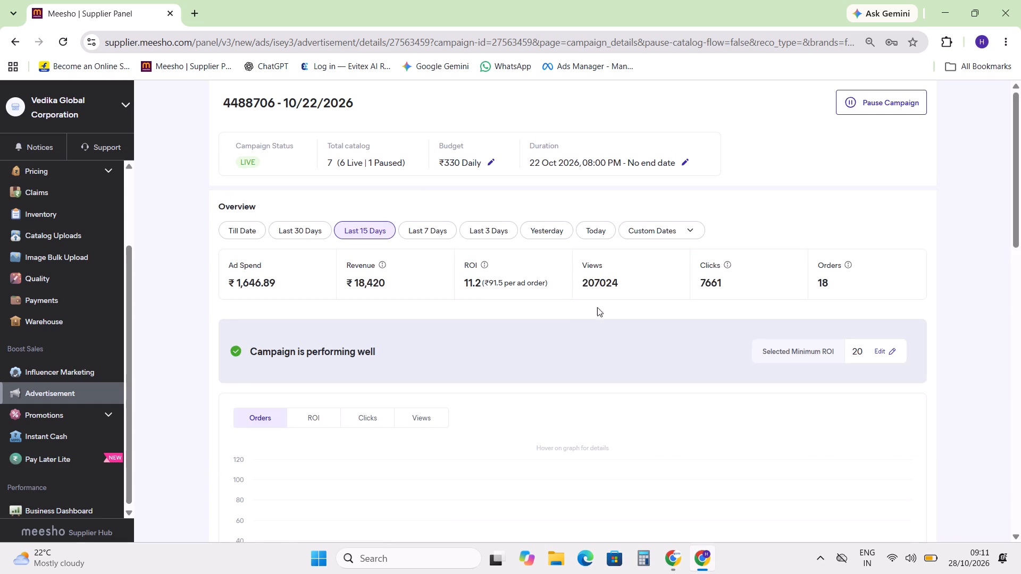
pyautogui.scroll(-20, 668, 301)
pyautogui.scroll(-3, 668, 301)
pyautogui.scroll(9, 680, 294)
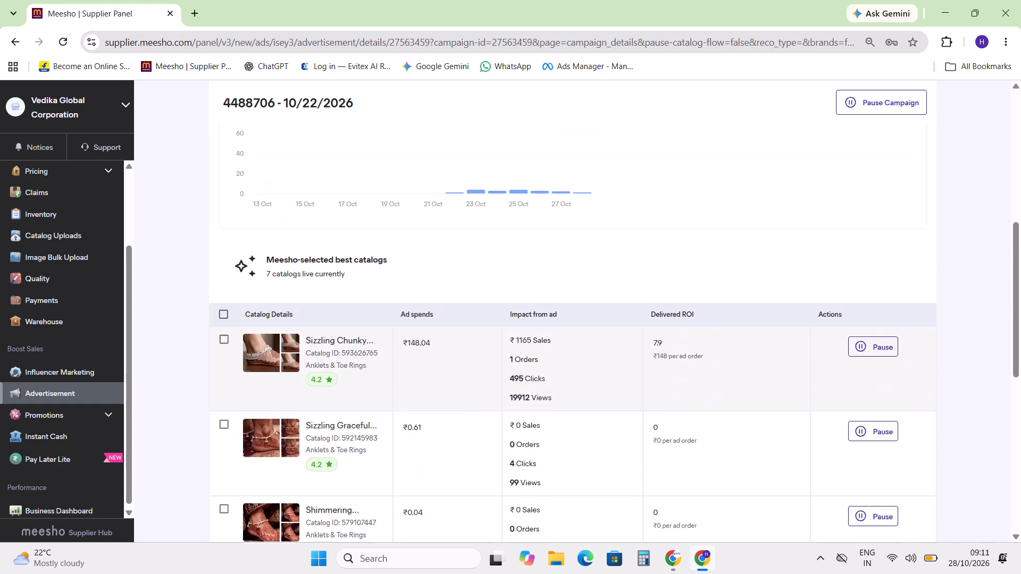
pyautogui.scroll(-2, 863, 351)
# Set the minimum ROI of campaign 4488706 - 10/22/2026 to 5.
pyautogui.scroll(4, 864, 350)
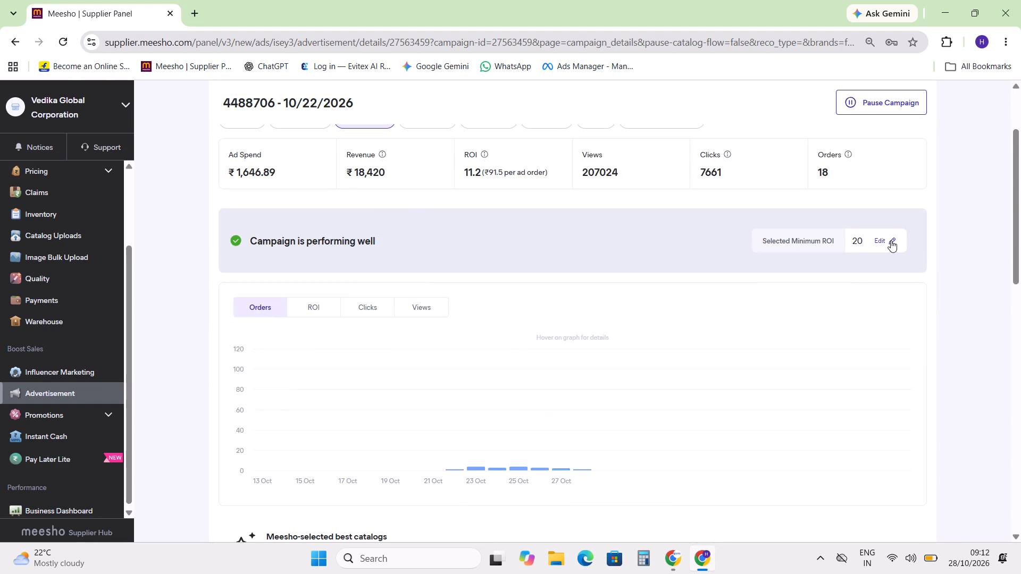
pyautogui.click(891, 240)
pyautogui.doubleClick(512, 322)
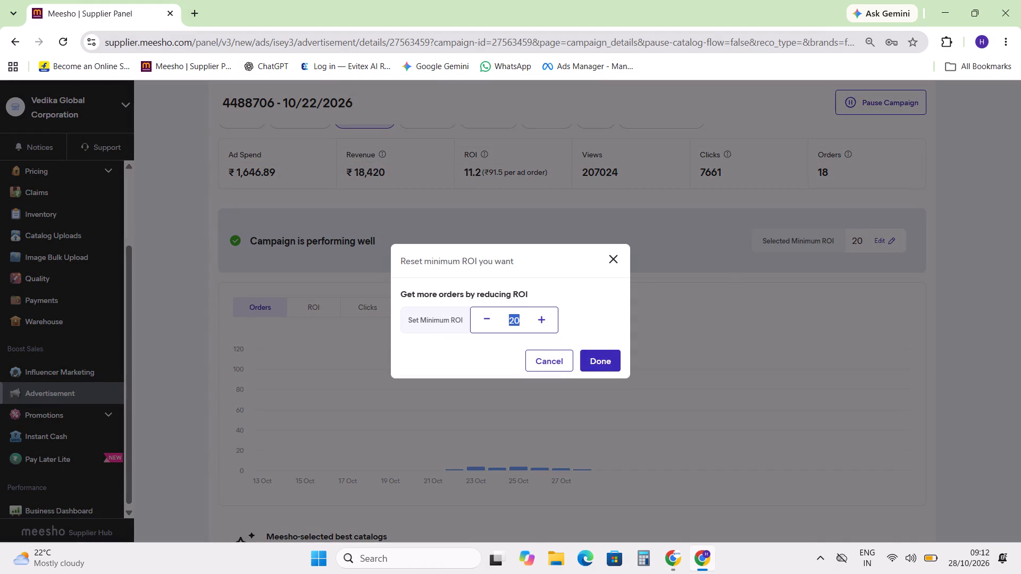
pyautogui.press('5')
pyautogui.click(589, 360)
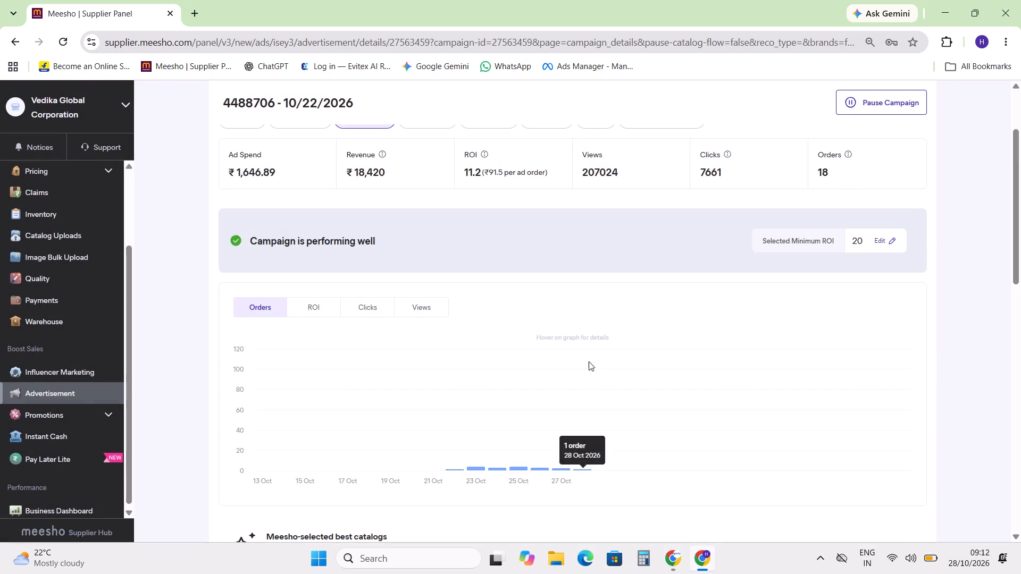
# Return to the advertisement overview and examine the listing ad campaigns' budget use, impressions, orders and ROI.
pyautogui.click(78, 389)
pyautogui.scroll(-3, 555, 303)
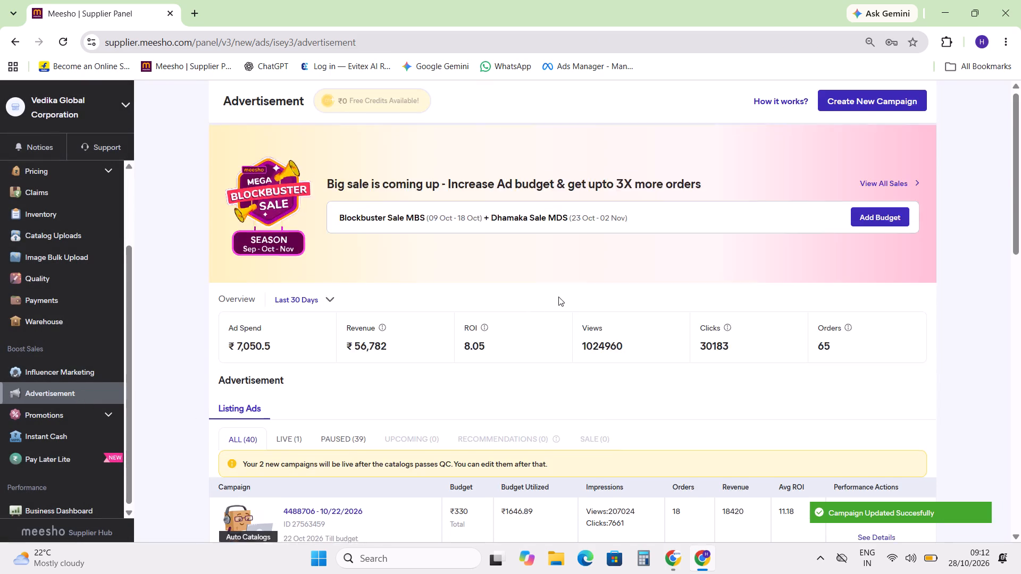
pyautogui.scroll(-2, 558, 297)
pyautogui.scroll(1, 593, 290)
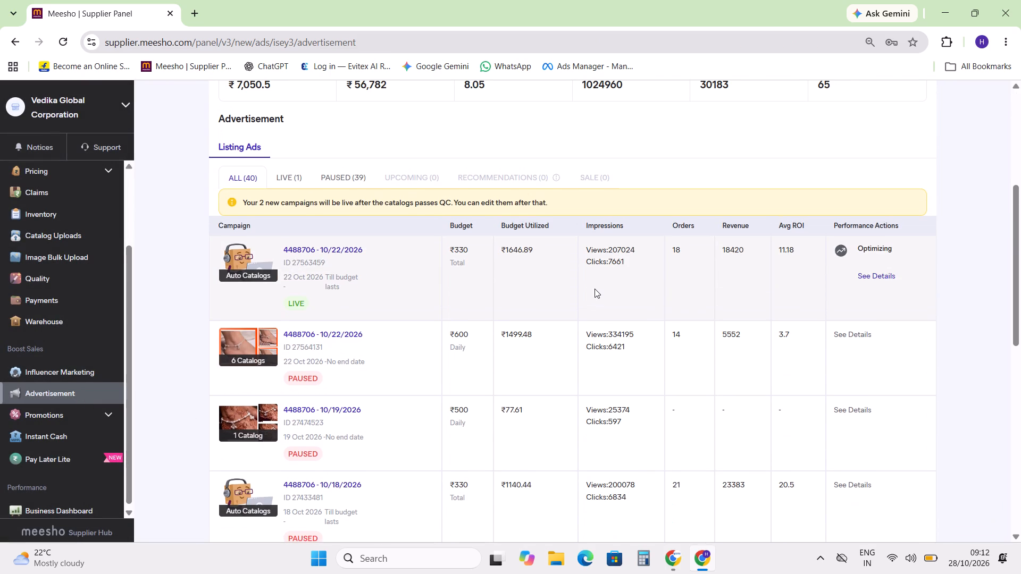
pyautogui.scroll(-6, 595, 289)
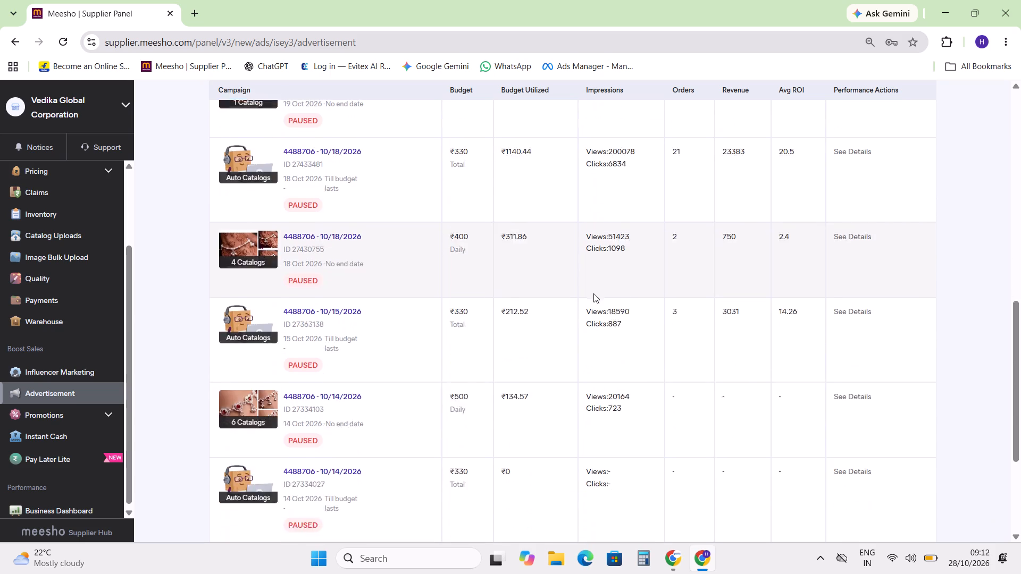
pyautogui.scroll(-1, 593, 293)
pyautogui.scroll(10, 593, 293)
pyautogui.scroll(-2, 596, 292)
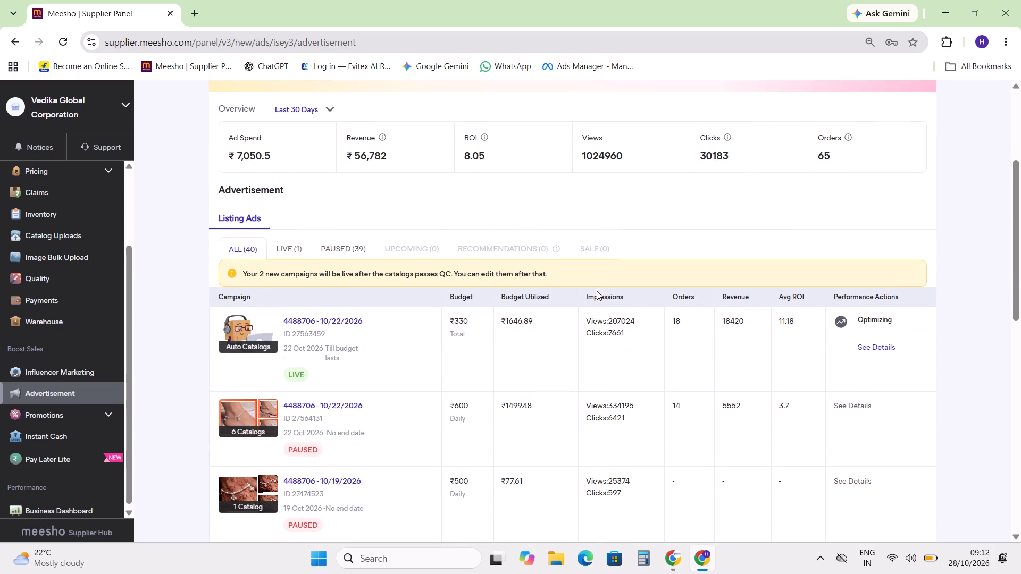
pyautogui.scroll(1, 51, 247)
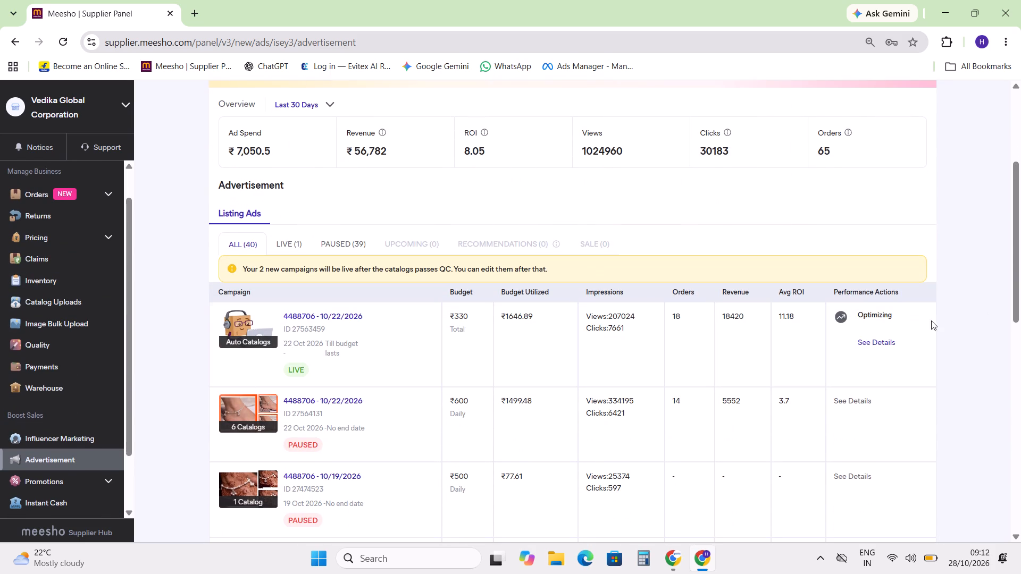
# Reopen the live auto-catalog campaign 4488706 - 10/22/2026 and examine each catalog's ad spend, sales and ROI and the selected minimum ROI.
pyautogui.click(898, 349)
pyautogui.click(889, 341)
pyautogui.scroll(-5, 701, 294)
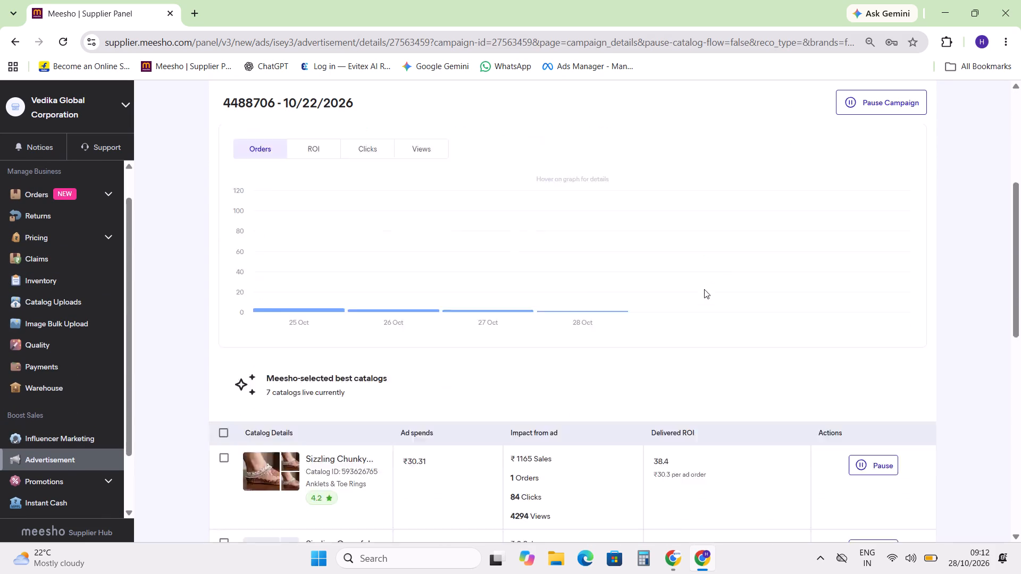
pyautogui.scroll(-17, 708, 286)
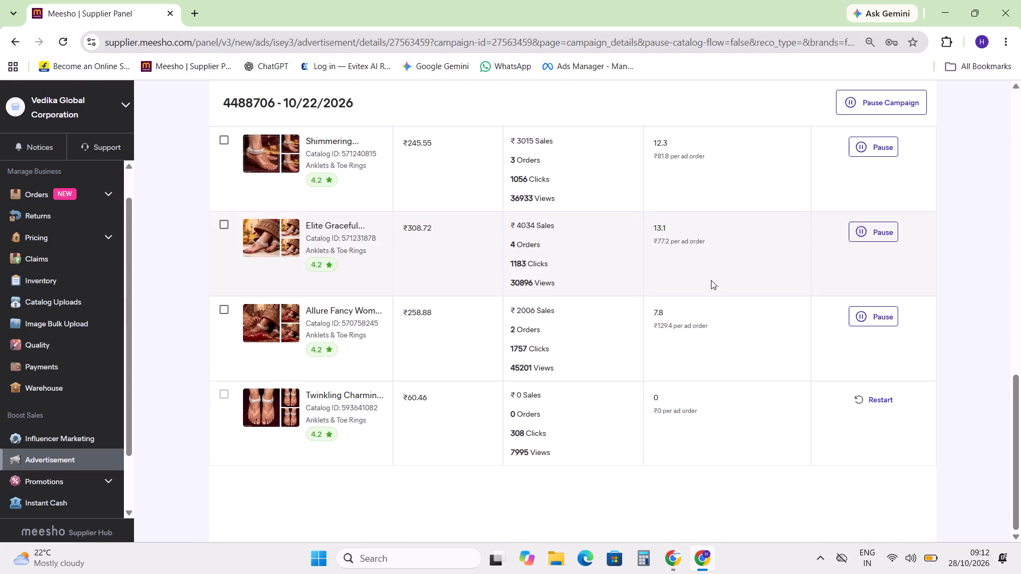
pyautogui.scroll(7, 744, 315)
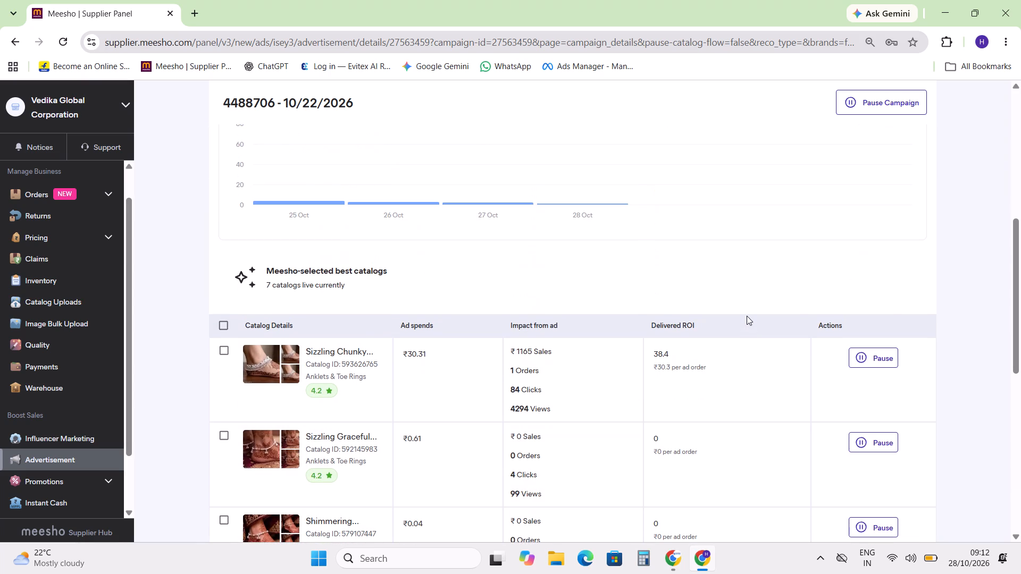
pyautogui.scroll(5, 747, 316)
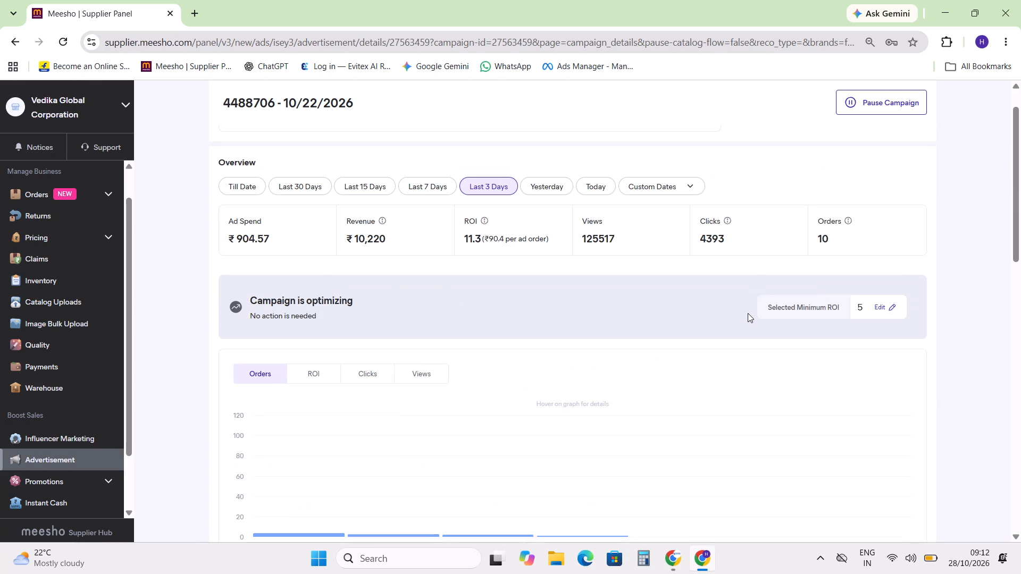
pyautogui.scroll(2, 28, 258)
# Check the Vedika Global Corporation pending orders.
pyautogui.click(60, 220)
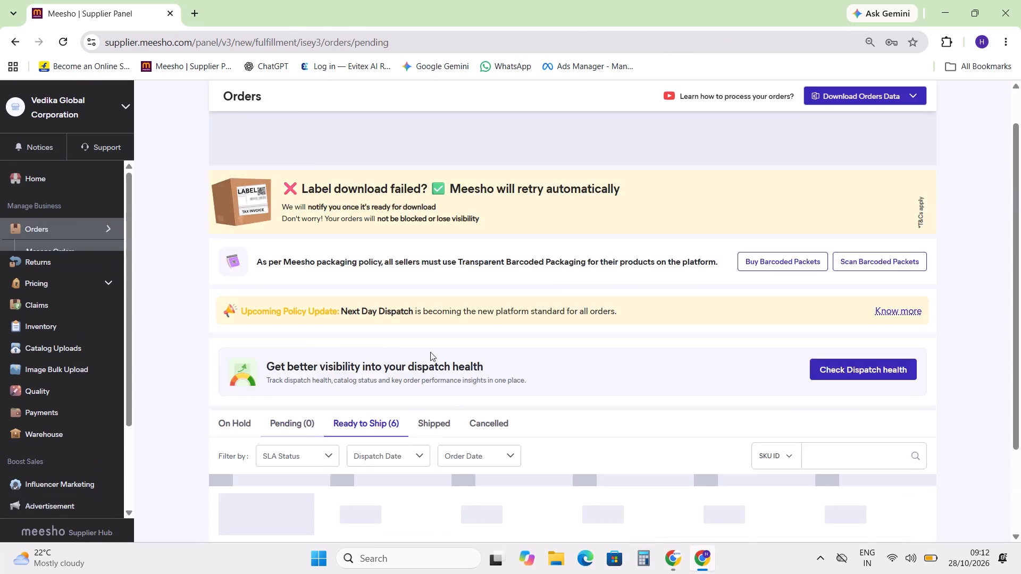
pyautogui.scroll(-2, 453, 259)
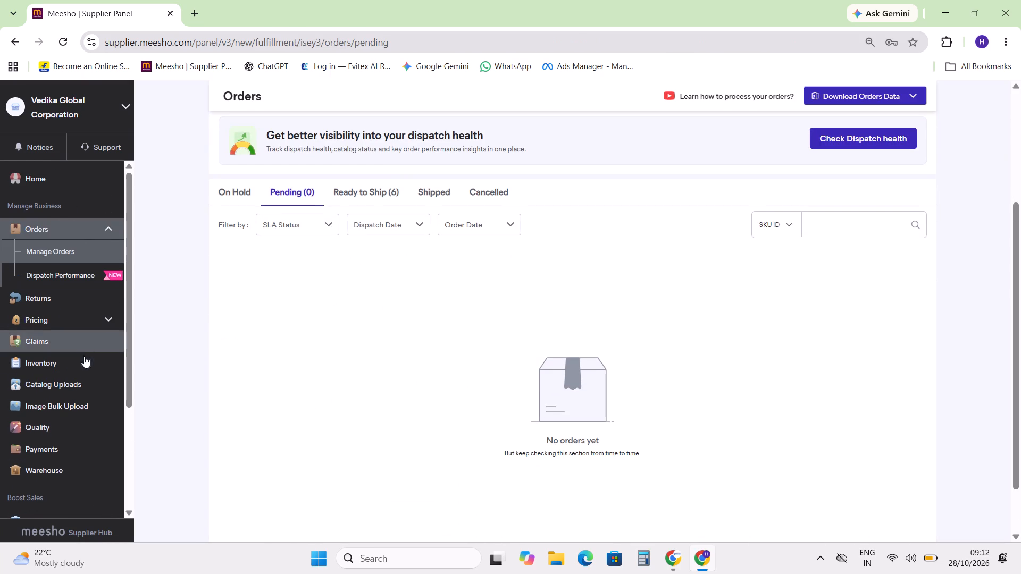
# Open the Vedika Global Corporation inventory and examine the active catalogs.
pyautogui.click(84, 356)
pyautogui.scroll(-7, 268, 385)
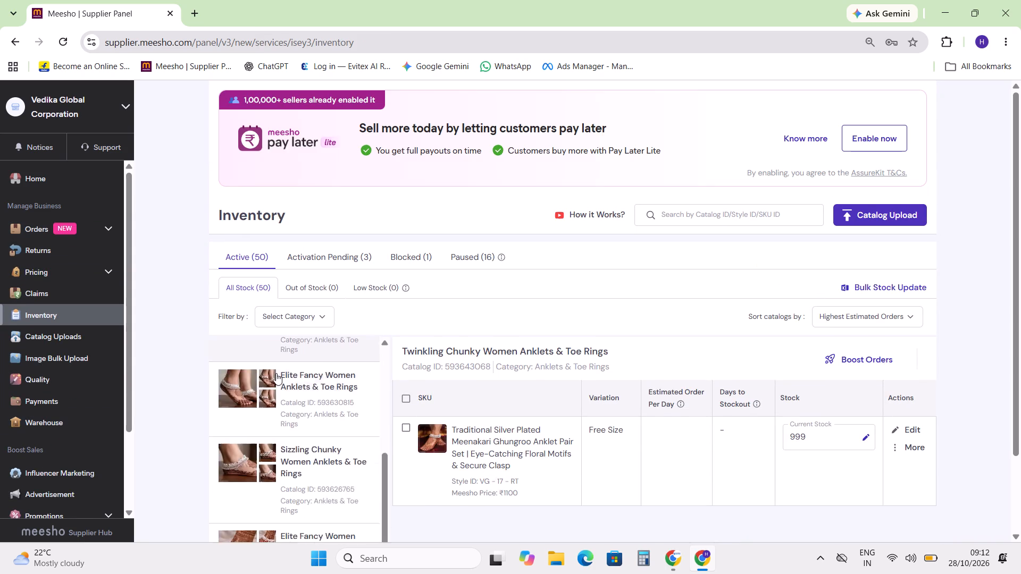
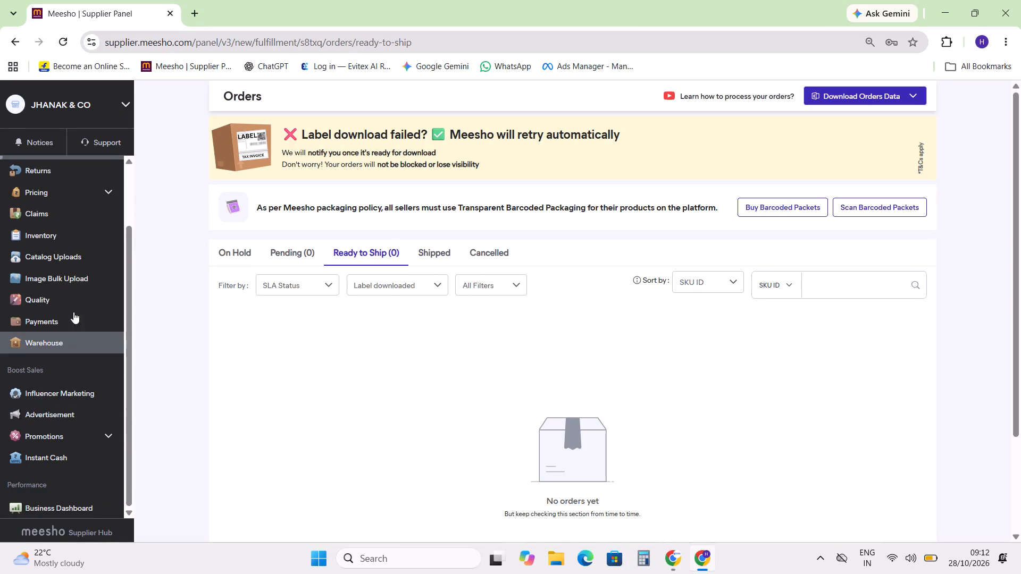
# Open the JHANAK & CO inventory, view the product details of Sizzling Fancy Women Anklets & Toe Rings and examine the active catalogs.
pyautogui.click(74, 231)
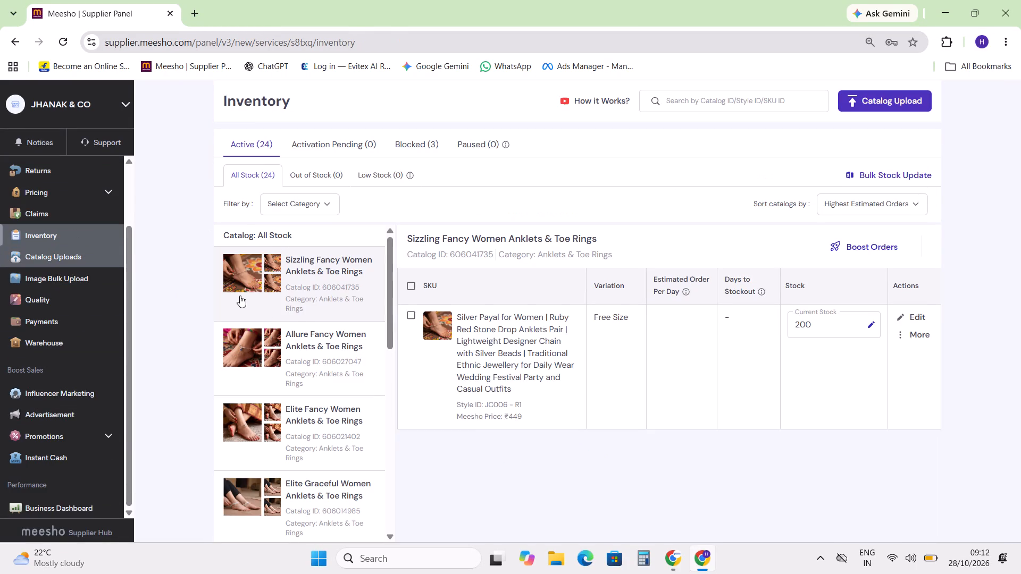
pyautogui.click(437, 323)
pyautogui.press('Escape')
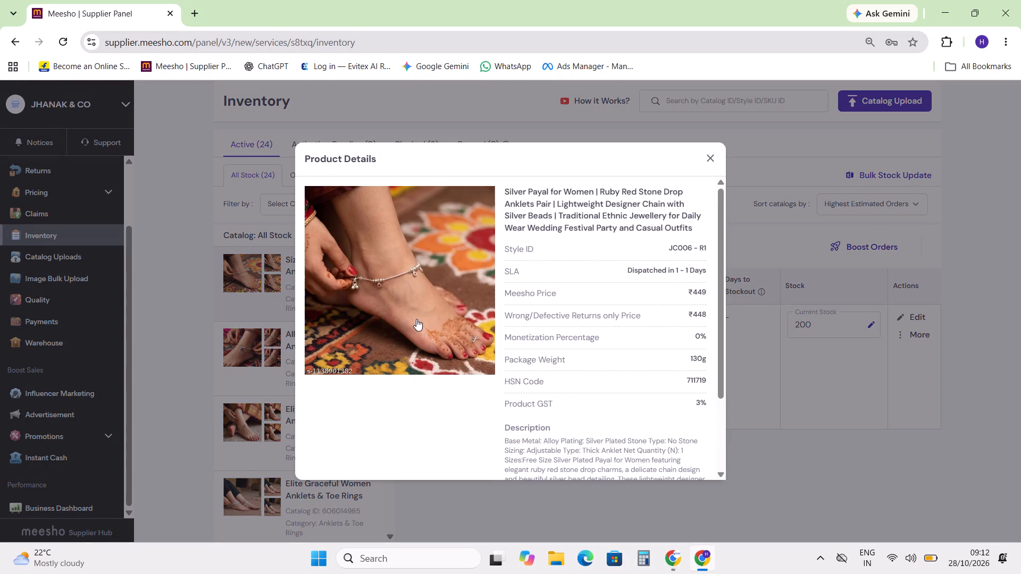
pyautogui.click(715, 155)
pyautogui.scroll(-9, 338, 407)
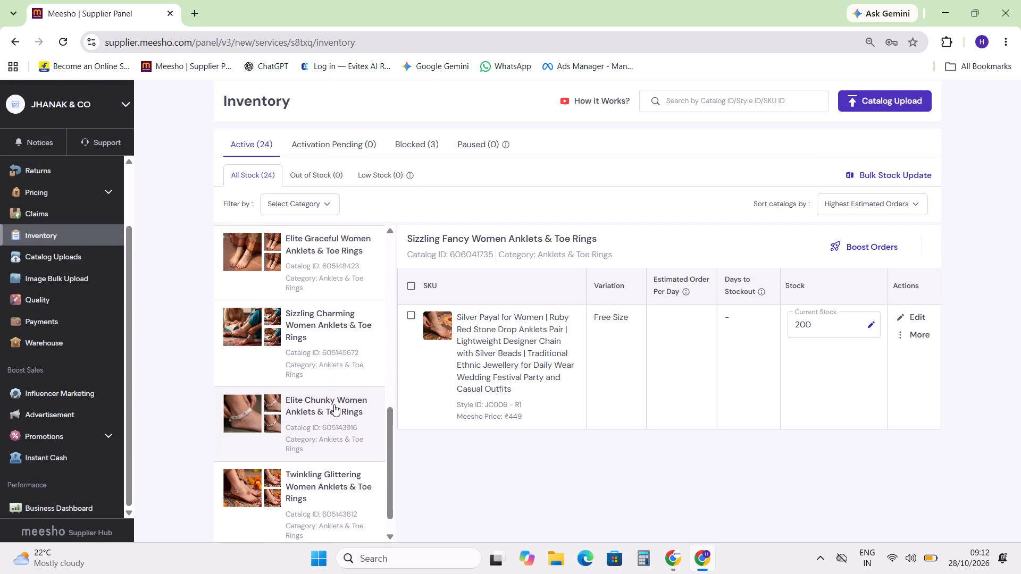
pyautogui.scroll(-14, 334, 404)
pyautogui.scroll(-9, 20, 444)
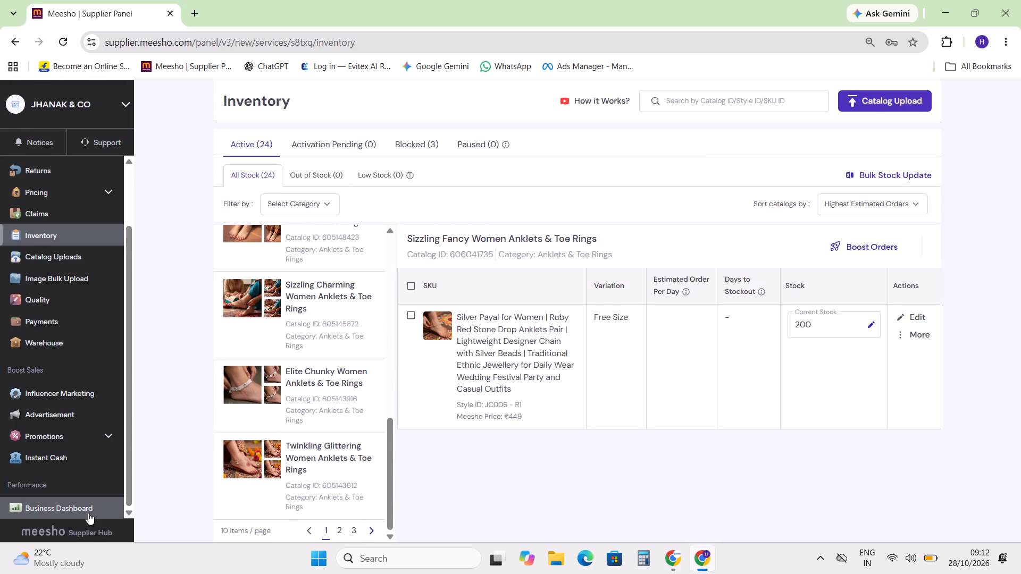
# Open the business dashboard and examine the business overview for the last 30 days.
pyautogui.click(88, 513)
pyautogui.click(833, 147)
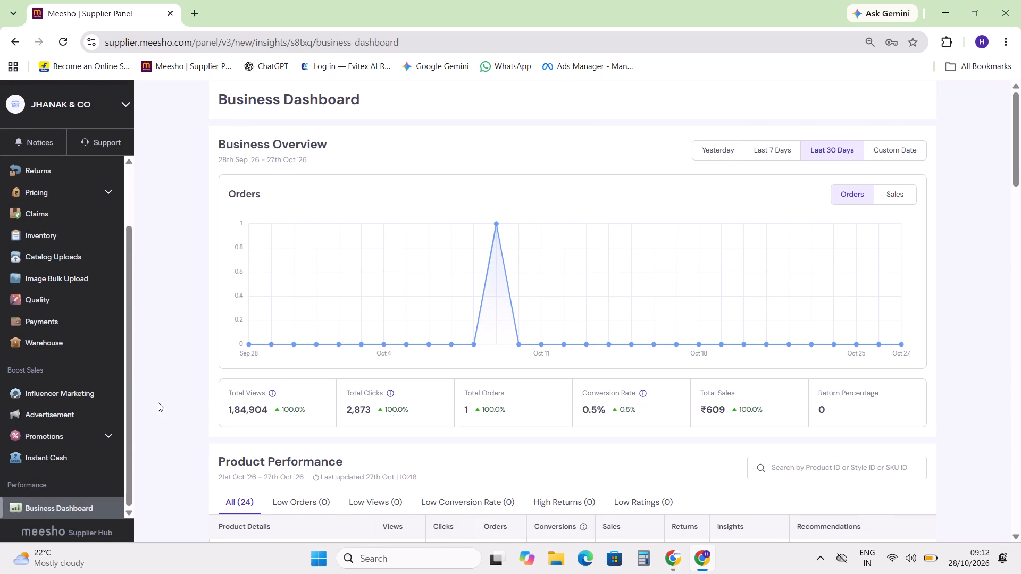
# Open the JHANAK & CO payments overview.
pyautogui.click(63, 320)
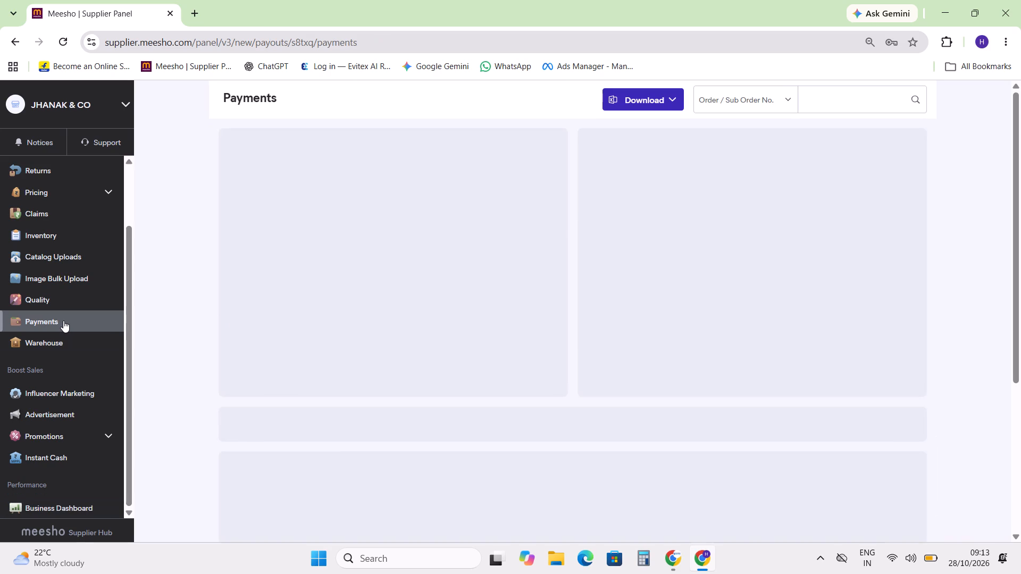
# Return to the inventory and view the enlarged product image of the Sizzling Fancy Women Anklets & Toe Rings catalog.
pyautogui.scroll(3, 64, 318)
pyautogui.click(80, 314)
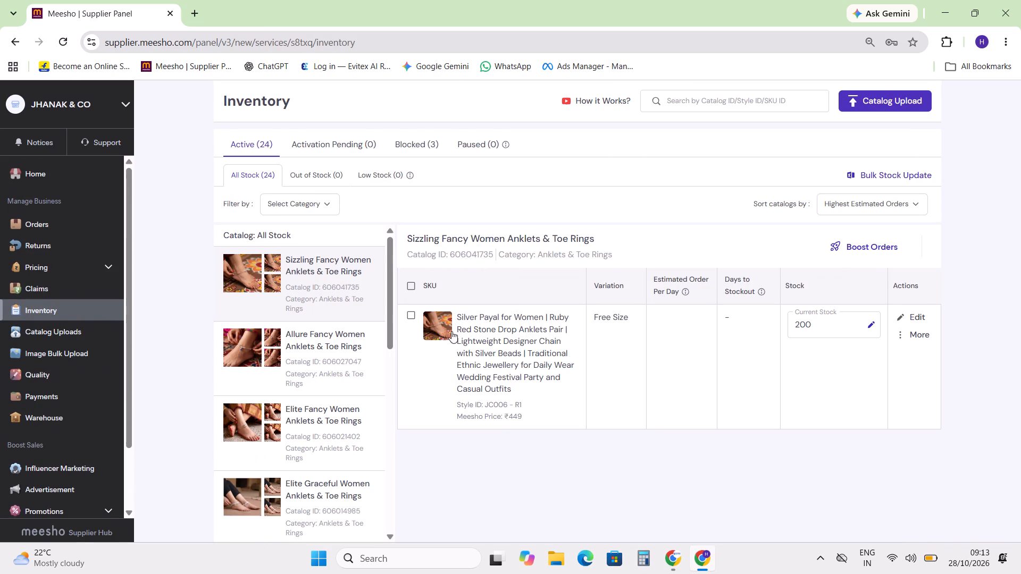
pyautogui.click(450, 327)
pyautogui.click(451, 280)
pyautogui.scroll(-9, 486, 257)
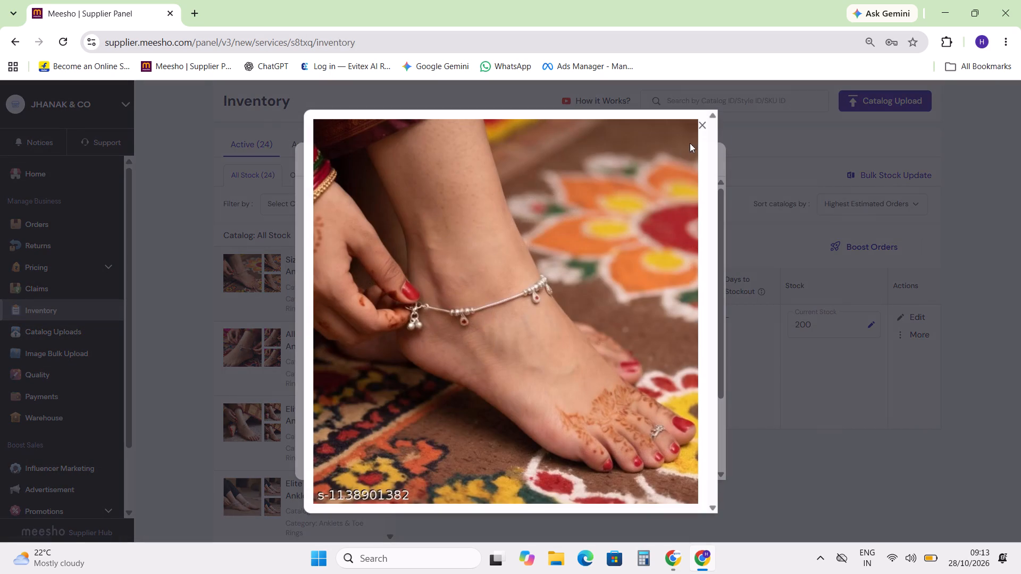
pyautogui.click(702, 124)
pyautogui.click(712, 158)
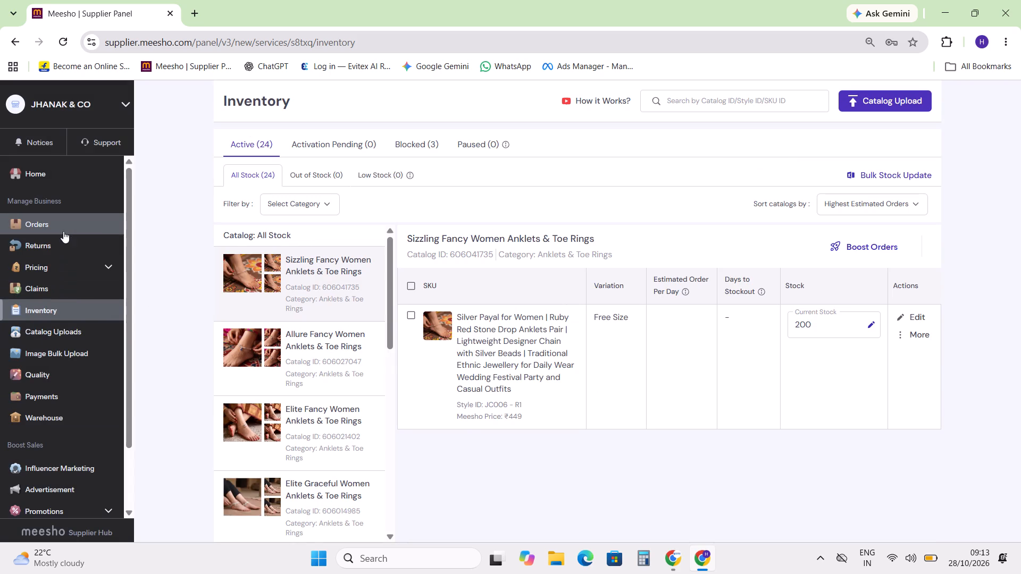
# Check the JHANAK & CO pending orders.
pyautogui.click(61, 228)
# Reopen the payments overview and examine the upcoming and completed payments.
pyautogui.scroll(-6, 37, 328)
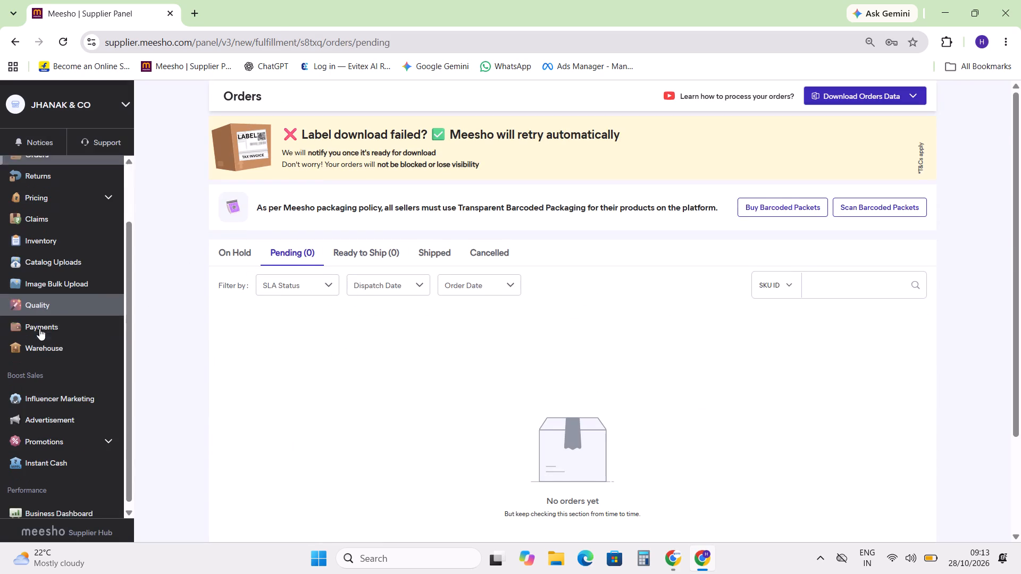
pyautogui.scroll(-5, 39, 328)
pyautogui.click(52, 321)
# Open the catalog uploads and examine the quality-check status of the single uploads.
pyautogui.scroll(3, 154, 359)
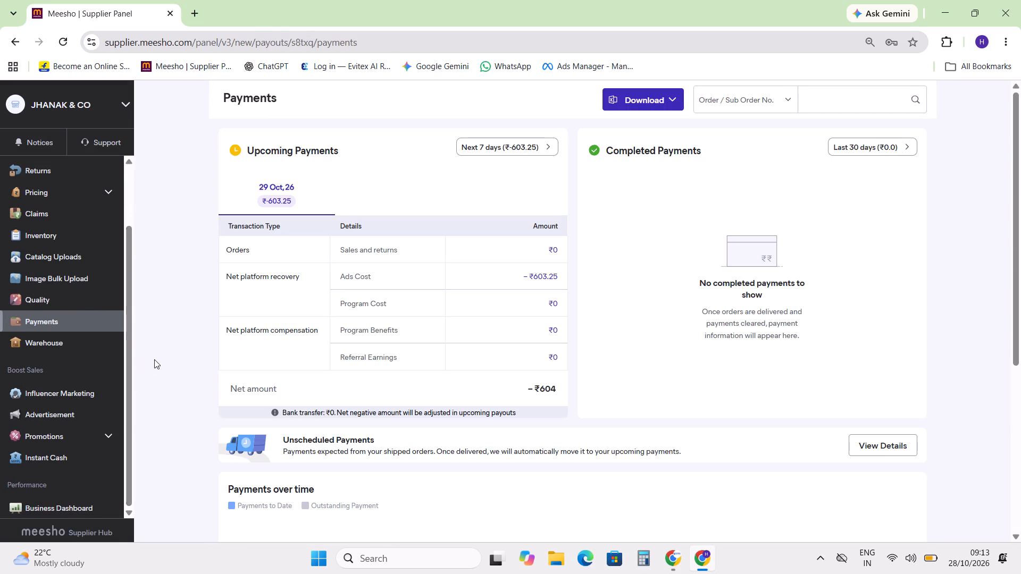
pyautogui.scroll(8, 154, 359)
pyautogui.click(69, 325)
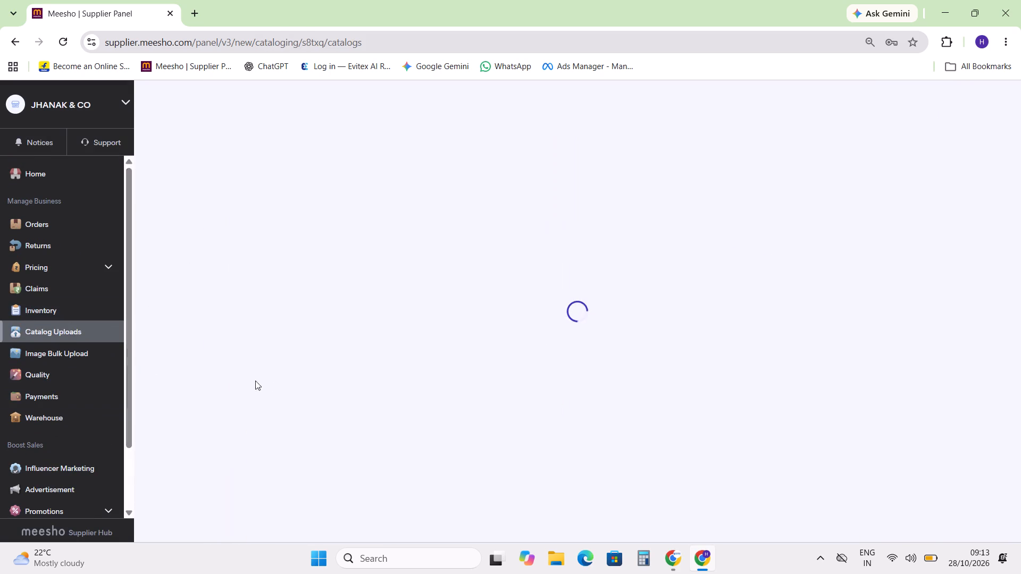
pyautogui.click(356, 345)
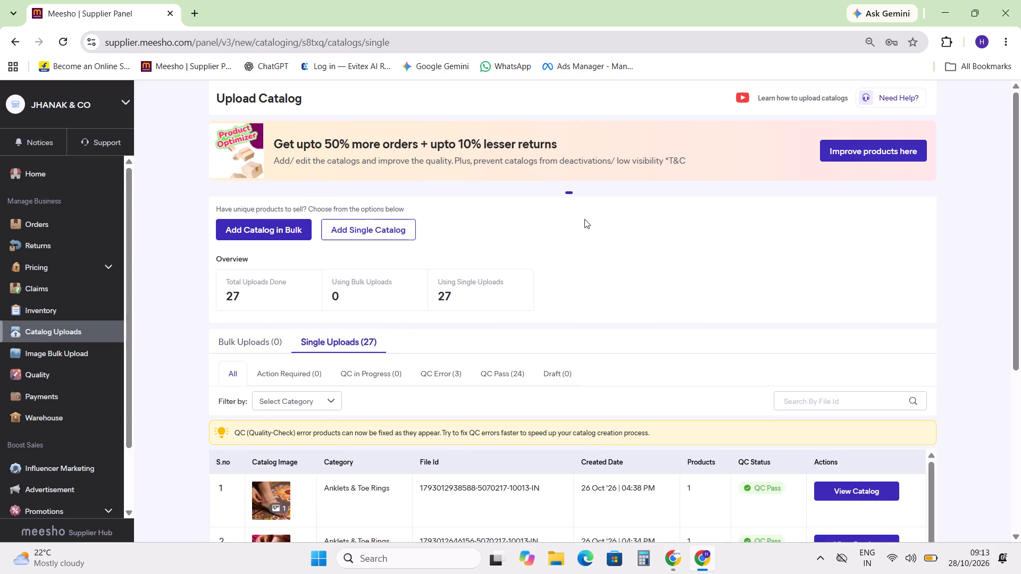
pyautogui.scroll(-8, 584, 219)
pyautogui.scroll(-19, 603, 361)
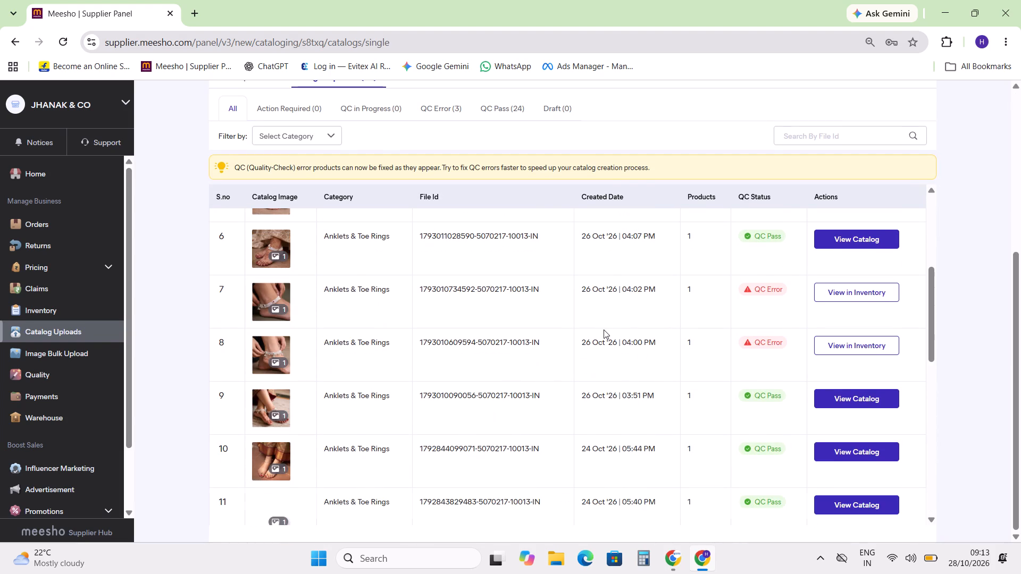
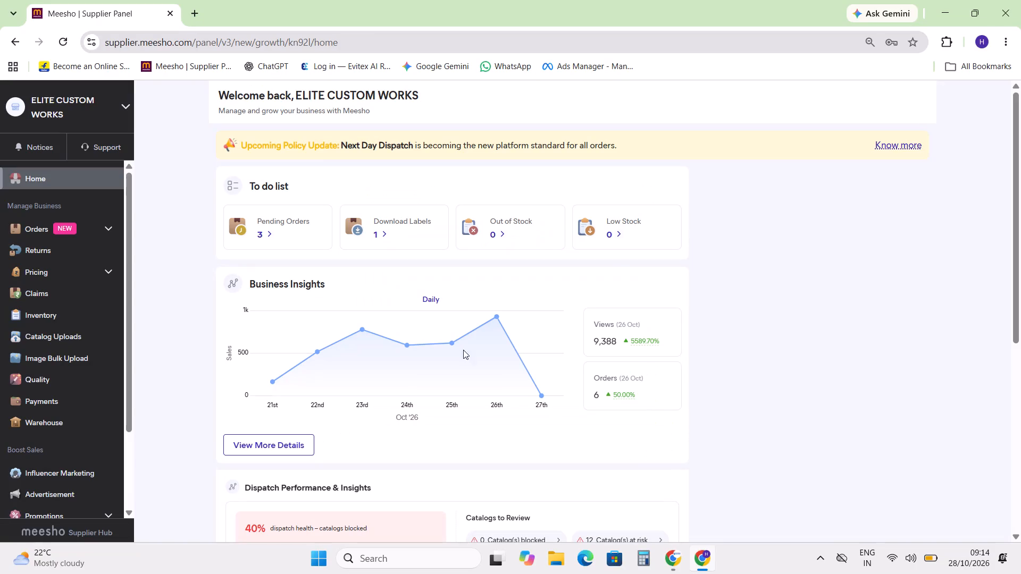
# Check the pending and ready-to-ship orders of ELITE CUSTOM WORKS, reloading the ready-to-ship list.
pyautogui.click(44, 220)
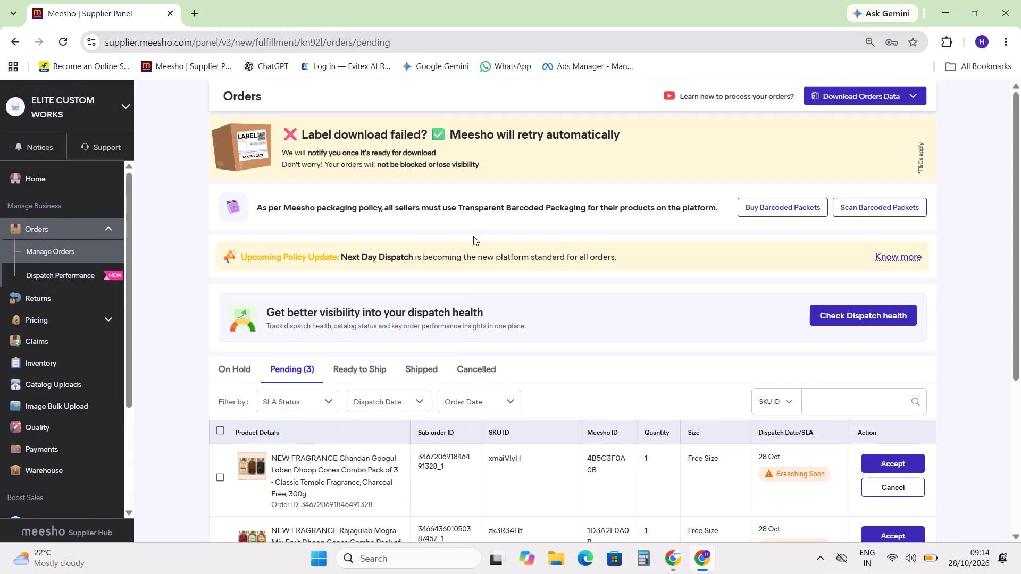
pyautogui.scroll(-16, 473, 236)
pyautogui.click(373, 134)
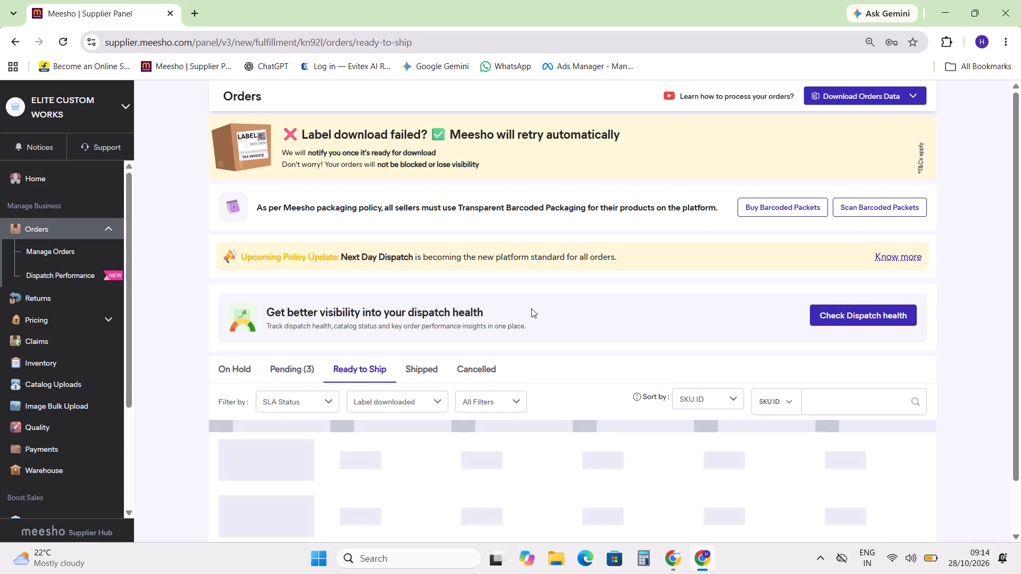
pyautogui.click(63, 43)
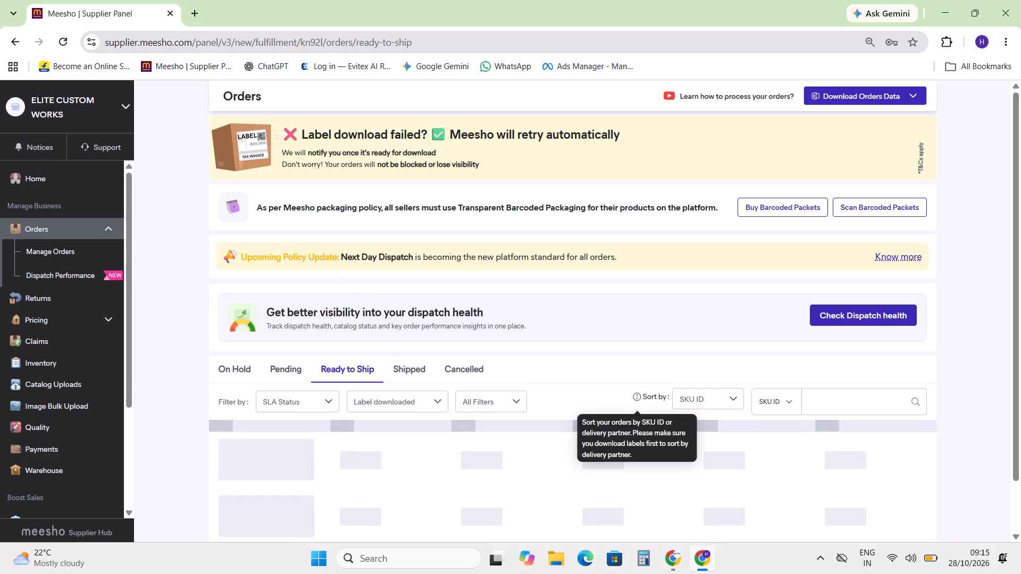
pyautogui.scroll(-3, 475, 280)
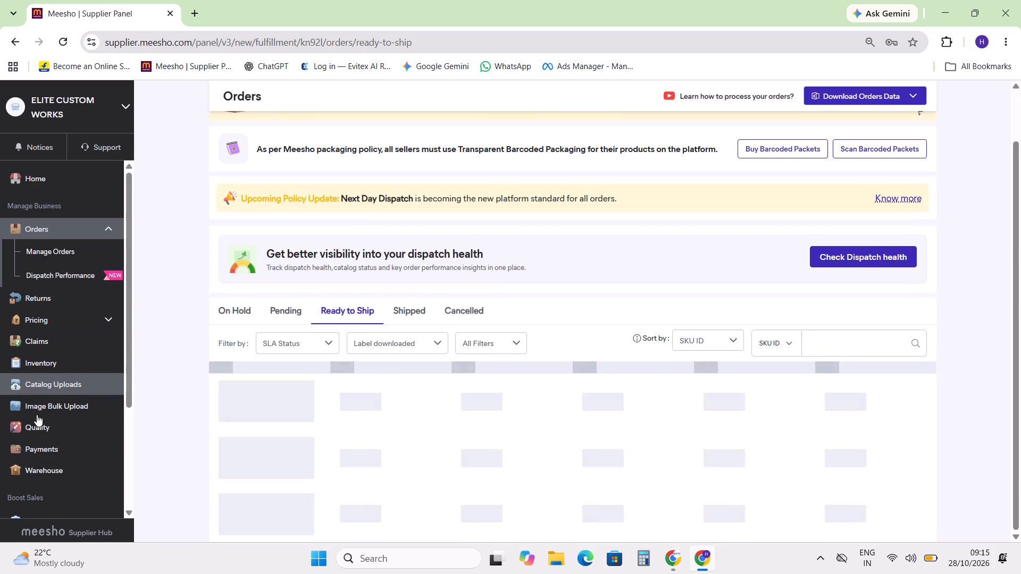
# Open the business dashboard and view the business overview for the last 30 days.
pyautogui.scroll(-7, 55, 476)
pyautogui.click(103, 502)
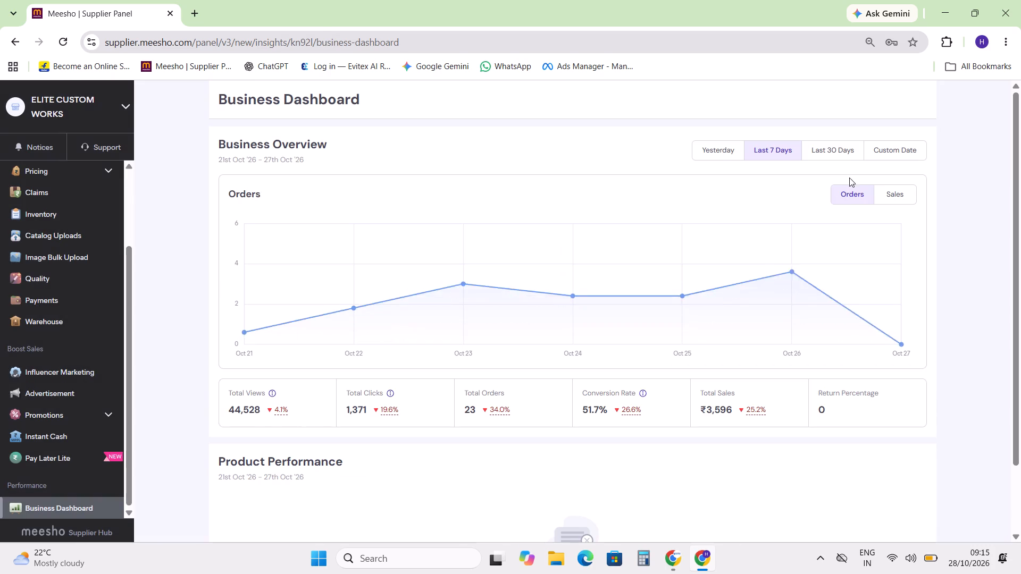
pyautogui.click(847, 151)
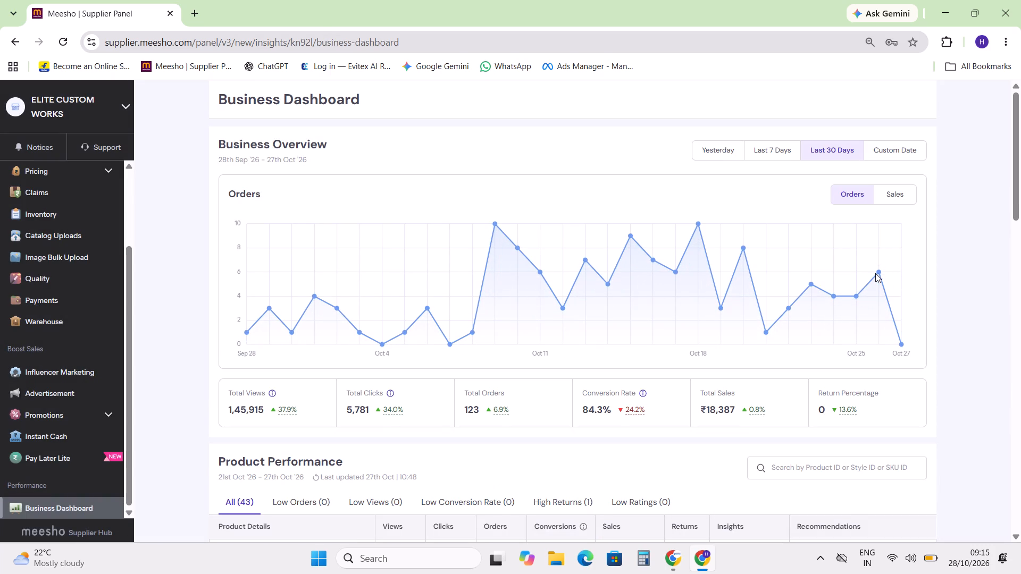
# Examine the catalog-level ad performance of the live campaign 4436078 - 10/22/2026, and return to the campaign list.
pyautogui.click(72, 398)
pyautogui.scroll(-4, 721, 281)
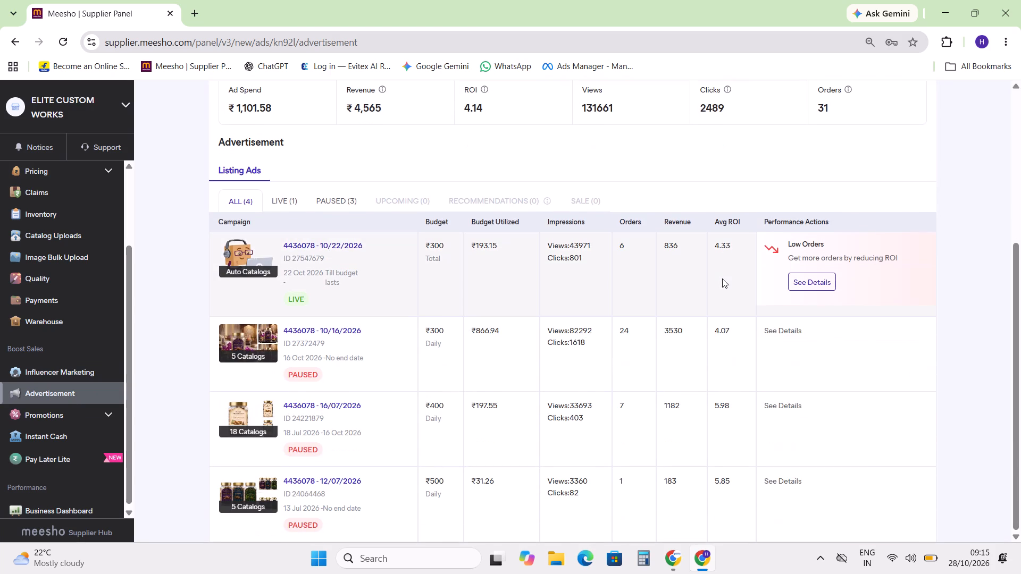
pyautogui.click(820, 285)
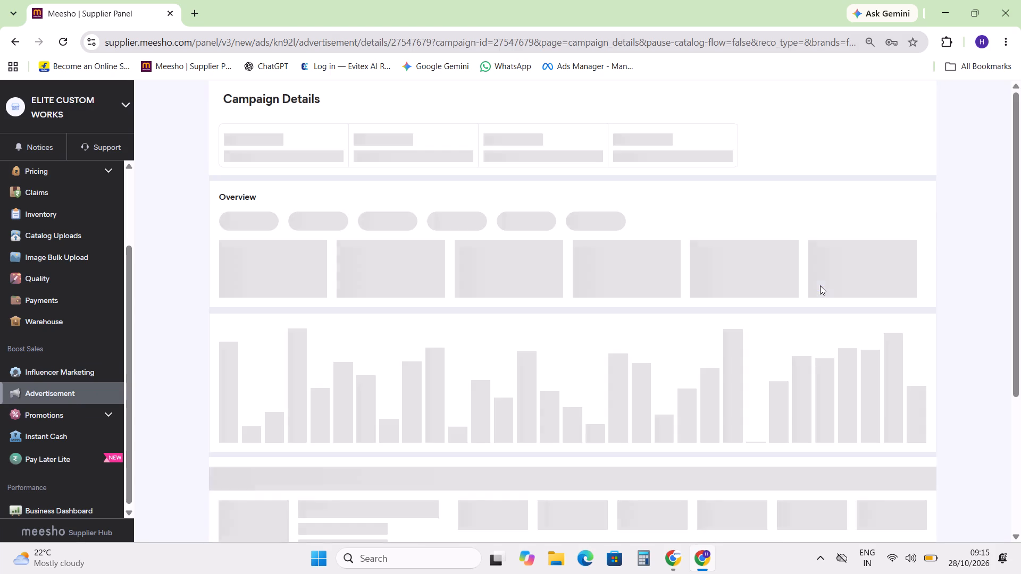
pyautogui.scroll(-3, 811, 268)
pyautogui.scroll(-5, 706, 281)
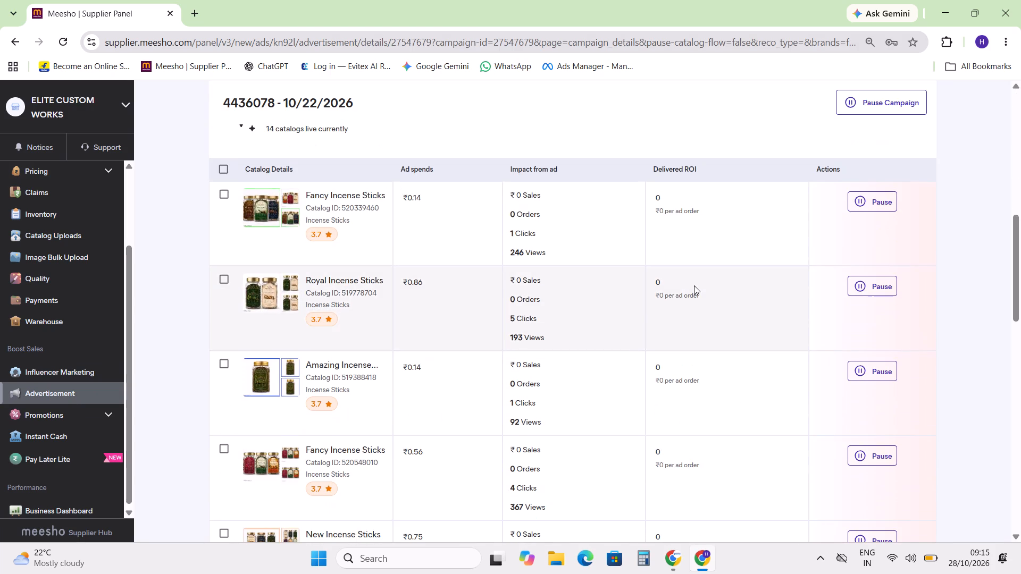
pyautogui.scroll(-8, 694, 284)
pyautogui.scroll(1, 694, 284)
pyautogui.scroll(-2, 694, 284)
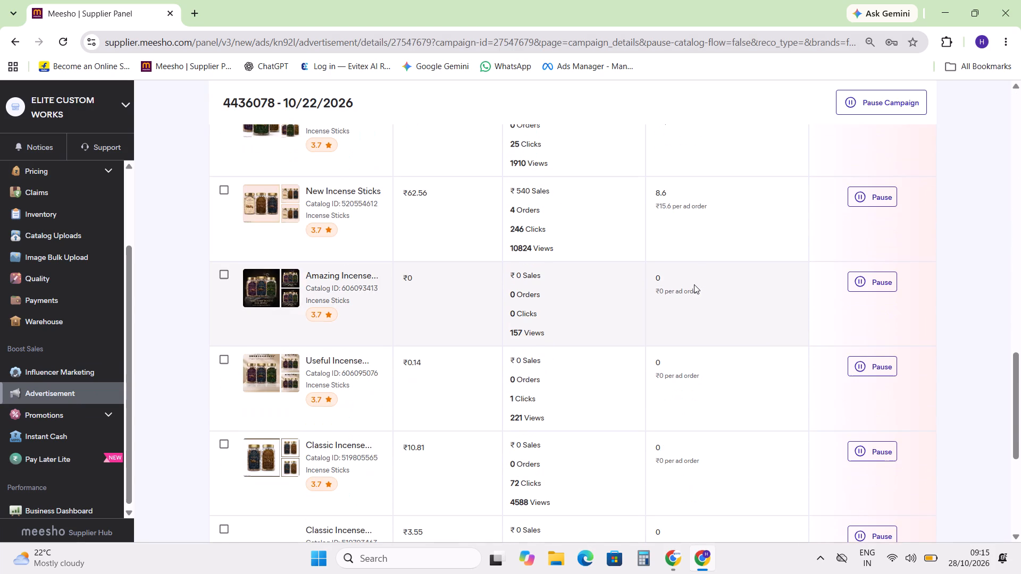
pyautogui.scroll(-11, 694, 284)
pyautogui.scroll(8, 482, 354)
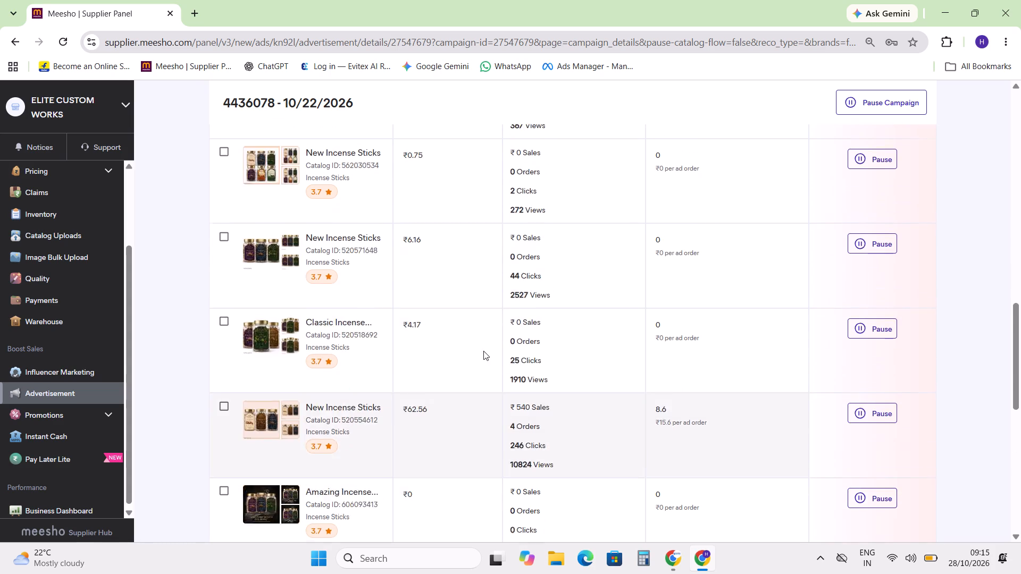
pyautogui.scroll(11, 483, 351)
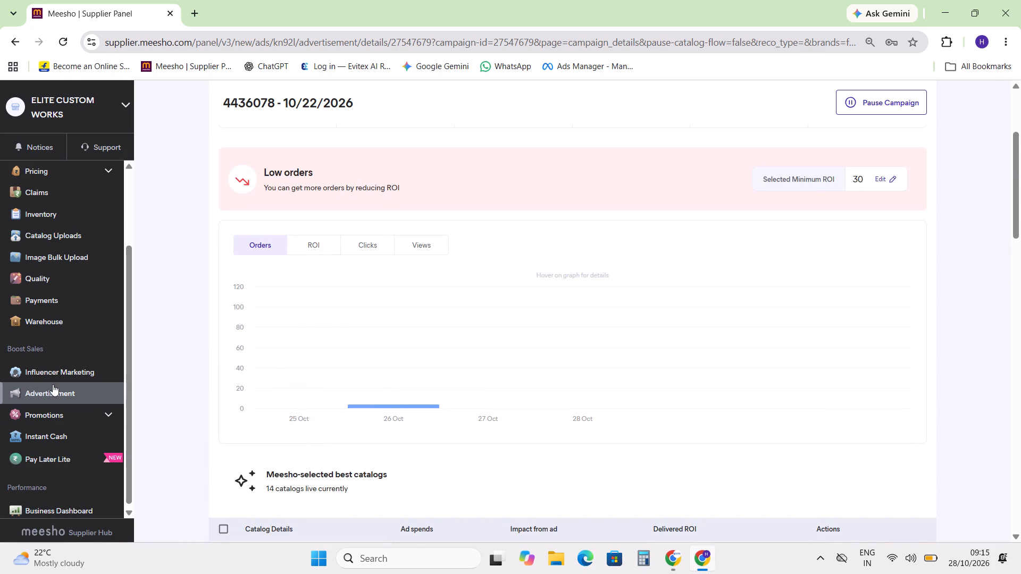
pyautogui.click(53, 384)
pyautogui.scroll(-4, 534, 242)
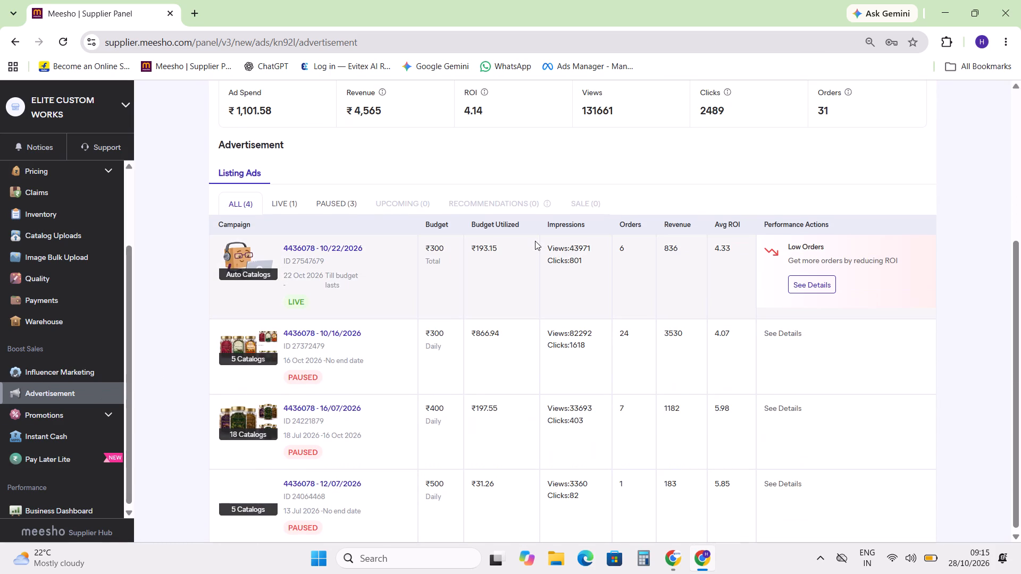
# Browse the active inventory and examine the SKU prices and stock of several Incense Sticks catalogs.
pyautogui.scroll(1, 18, 367)
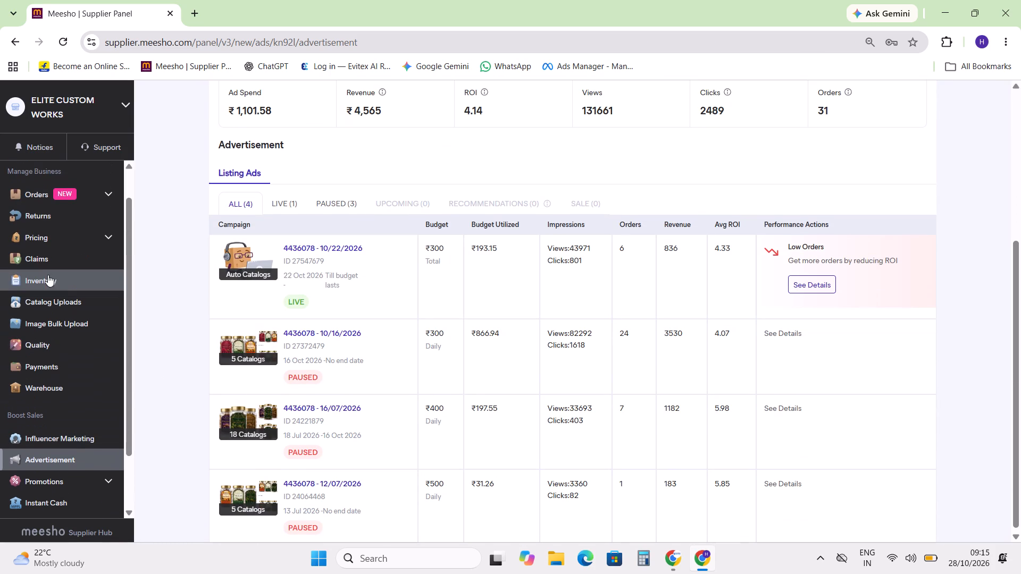
pyautogui.click(48, 275)
pyautogui.scroll(-5, 318, 201)
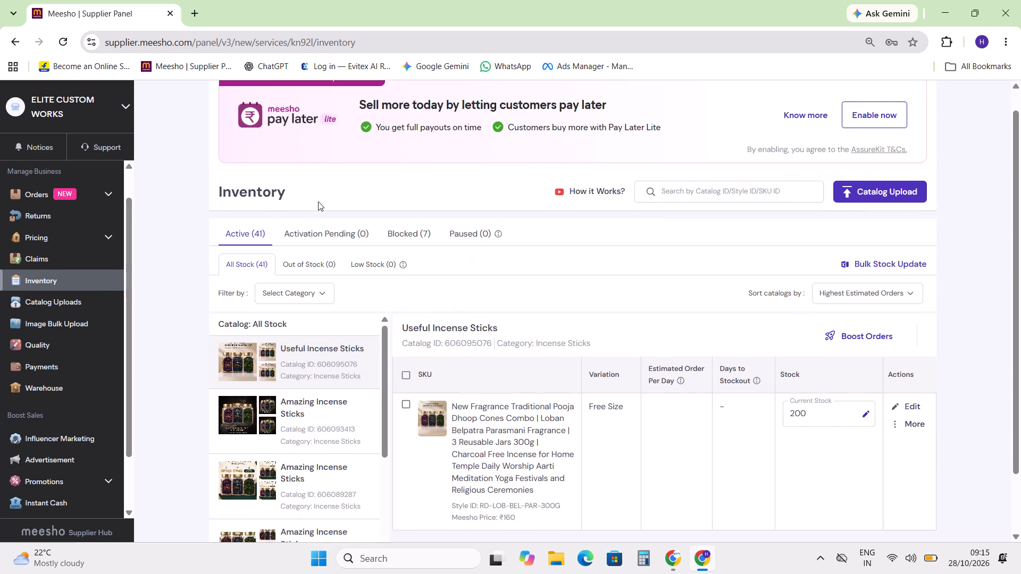
pyautogui.scroll(-2, 315, 466)
pyautogui.click(324, 501)
pyautogui.scroll(-2, 322, 484)
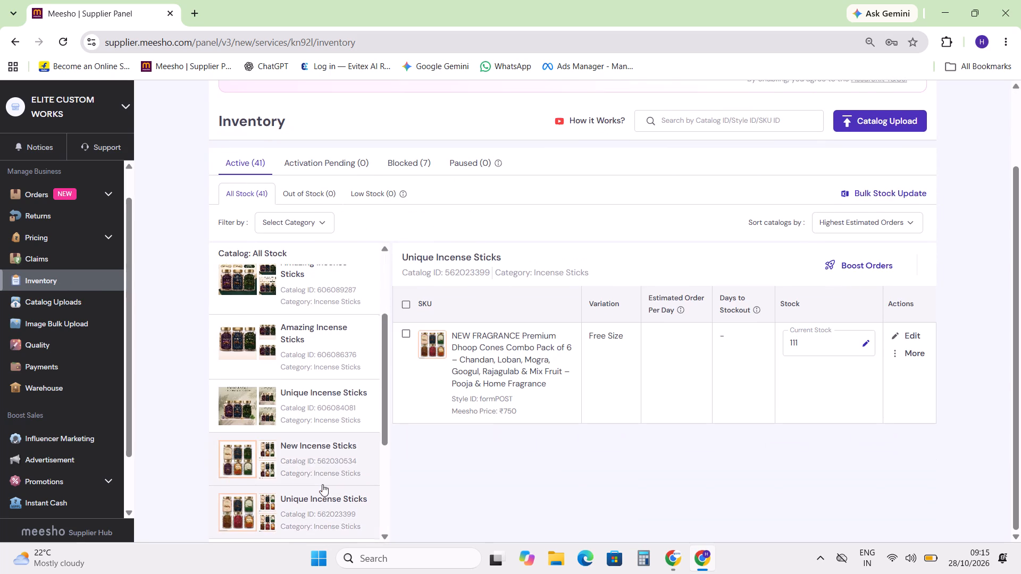
pyautogui.scroll(-1, 322, 484)
pyautogui.click(321, 496)
pyautogui.scroll(-11, 321, 496)
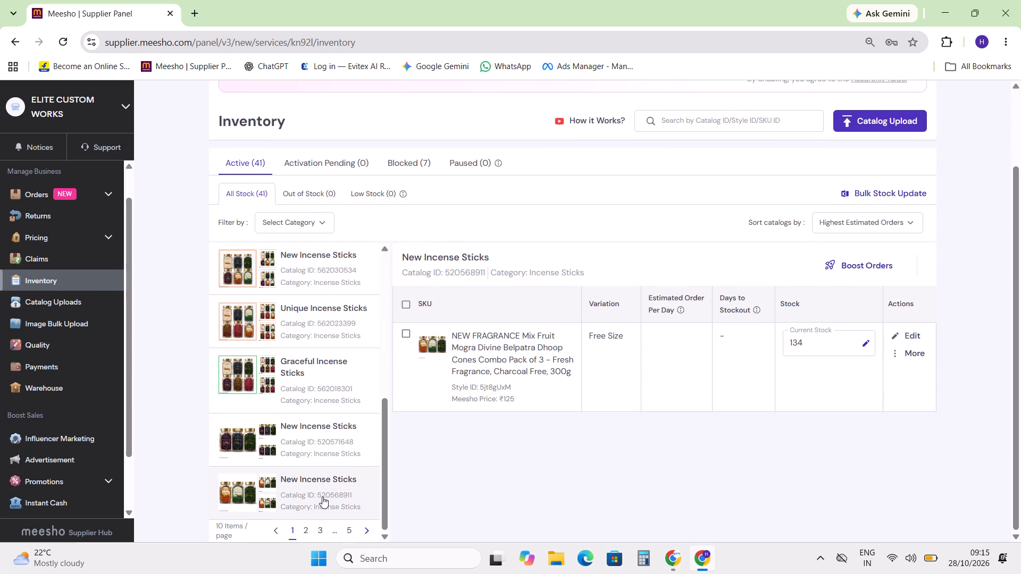
pyautogui.scroll(-2, 322, 496)
pyautogui.scroll(13, 322, 497)
pyautogui.click(293, 296)
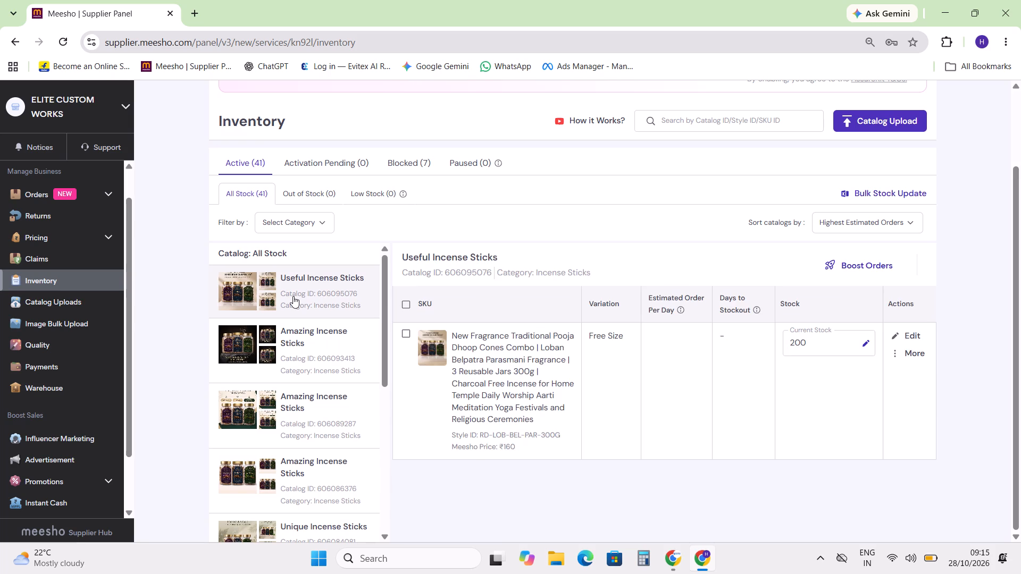
pyautogui.scroll(-2, 333, 465)
pyautogui.click(313, 419)
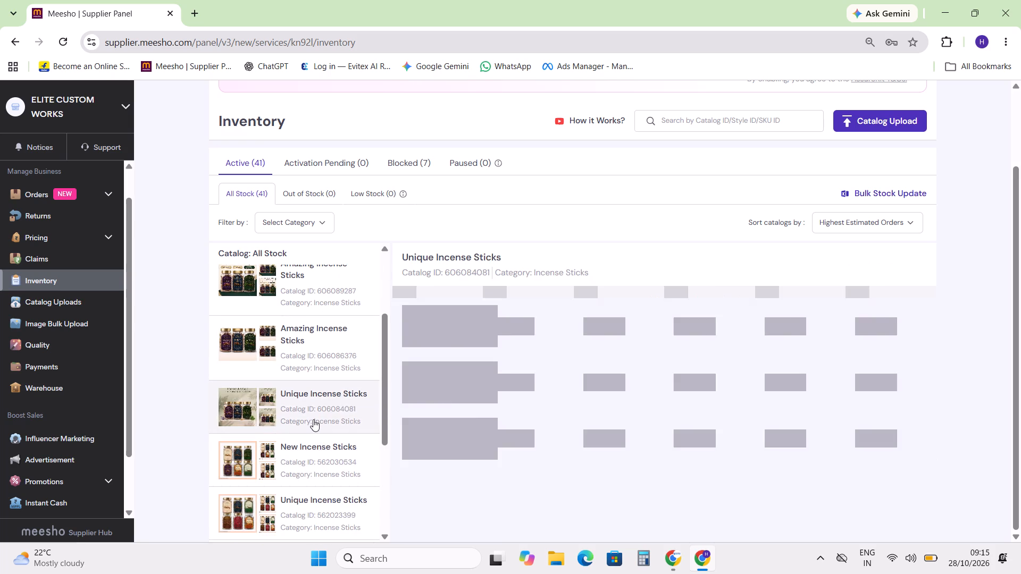
pyautogui.scroll(-1, 313, 419)
pyautogui.click(307, 404)
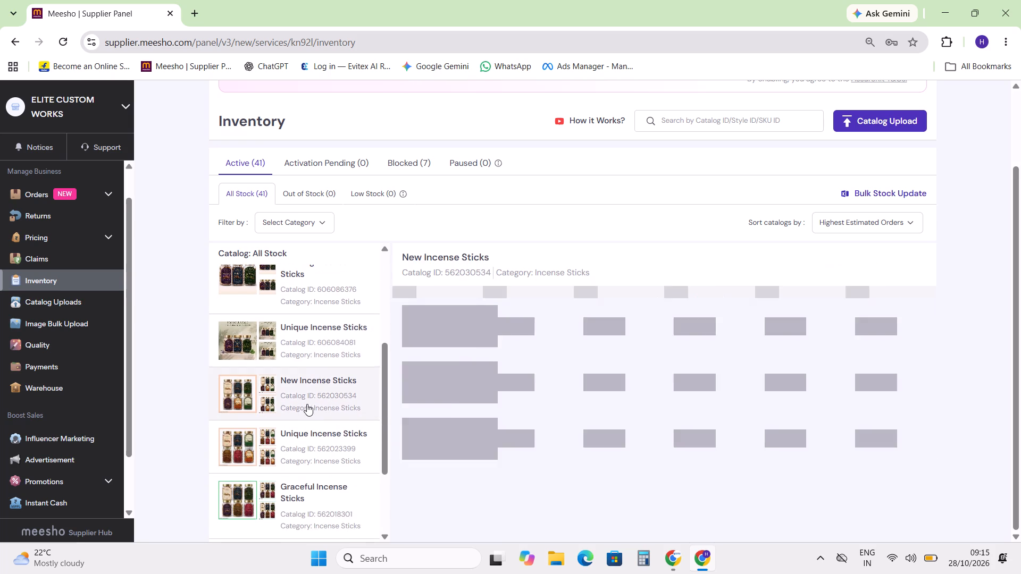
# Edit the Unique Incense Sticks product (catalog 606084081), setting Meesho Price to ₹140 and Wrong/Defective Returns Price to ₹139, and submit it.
pyautogui.click(315, 344)
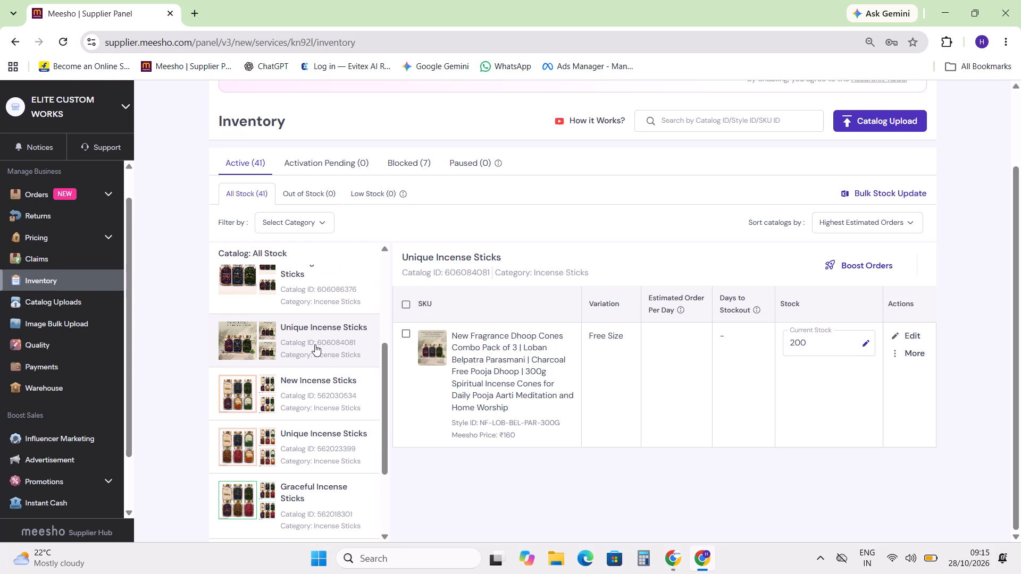
pyautogui.click(900, 332)
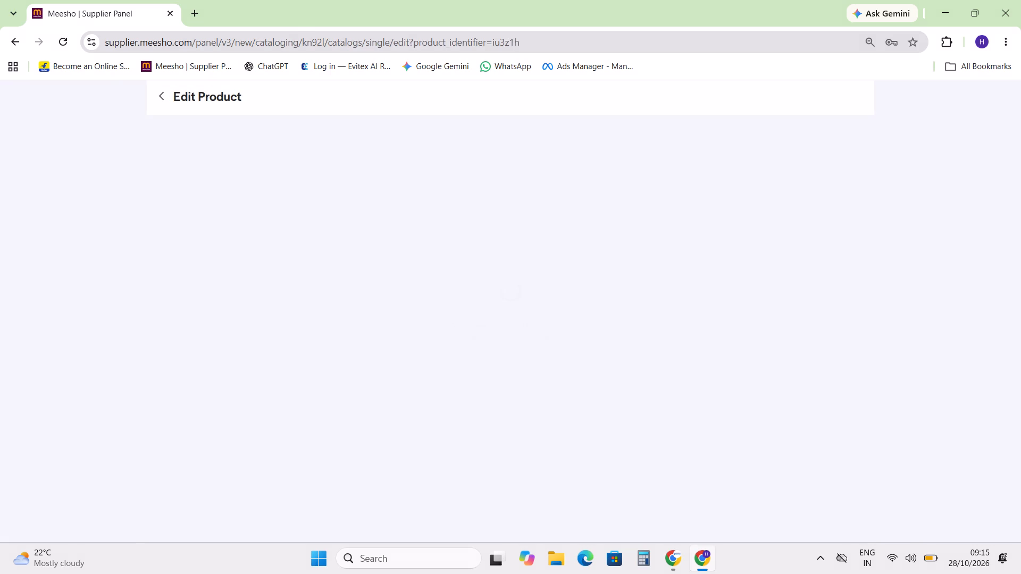
pyautogui.scroll(-6, 379, 296)
pyautogui.scroll(2, 288, 286)
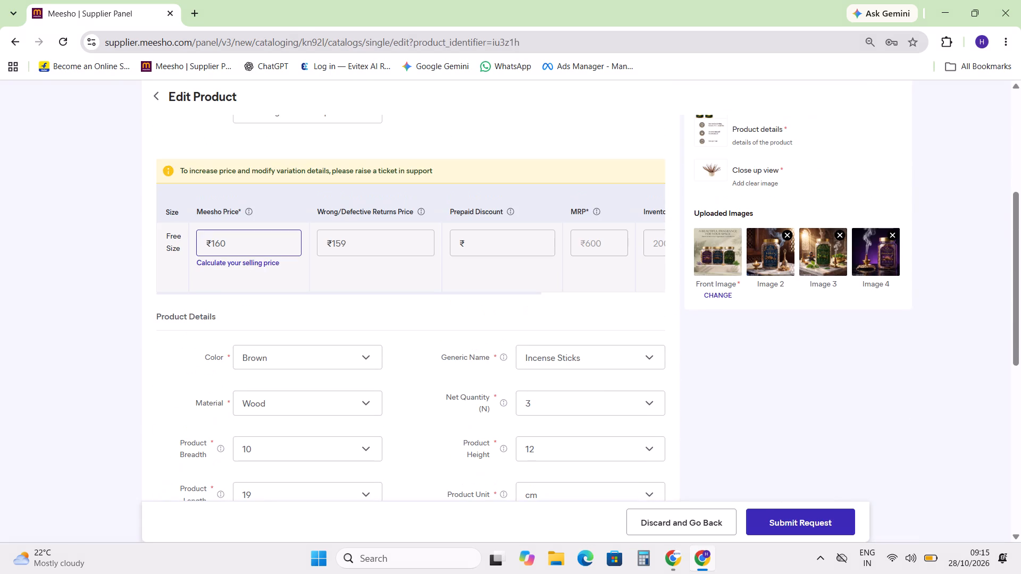
pyautogui.doubleClick(219, 241)
pyautogui.write('140')
pyautogui.doubleClick(339, 244)
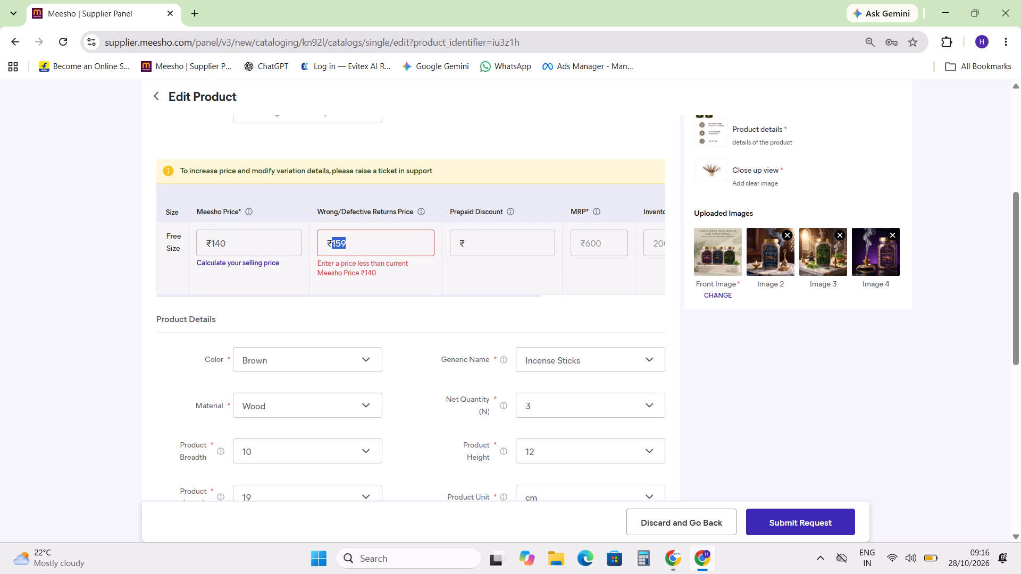
pyautogui.write('139')
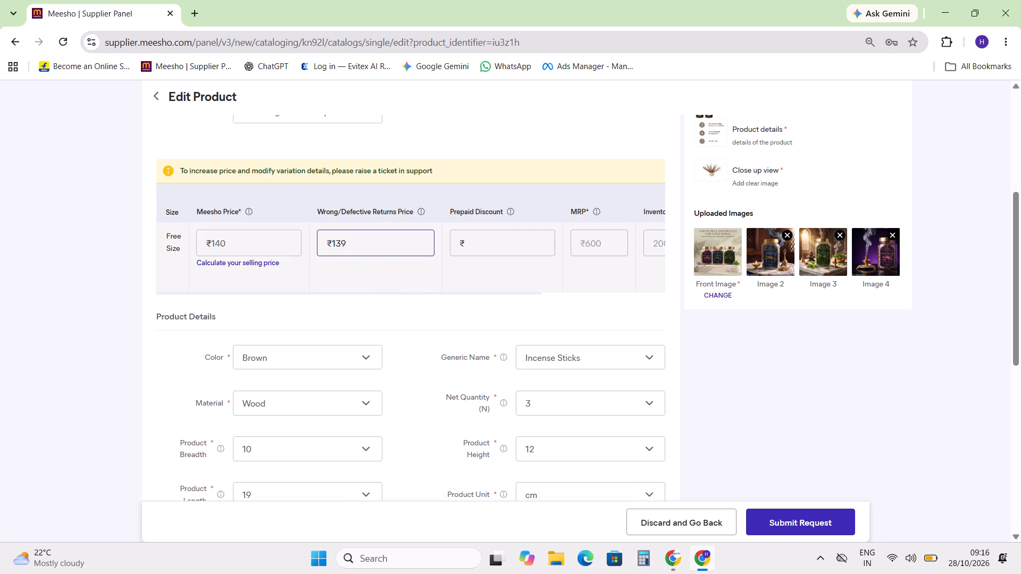
pyautogui.click(88, 310)
pyautogui.scroll(3, 303, 338)
pyautogui.scroll(-2, 531, 360)
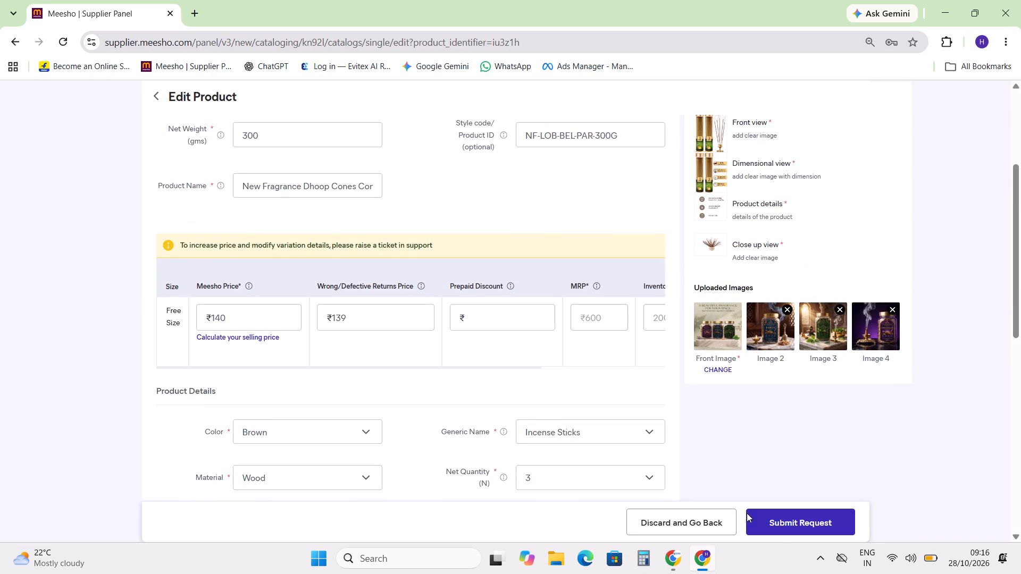
pyautogui.click(791, 530)
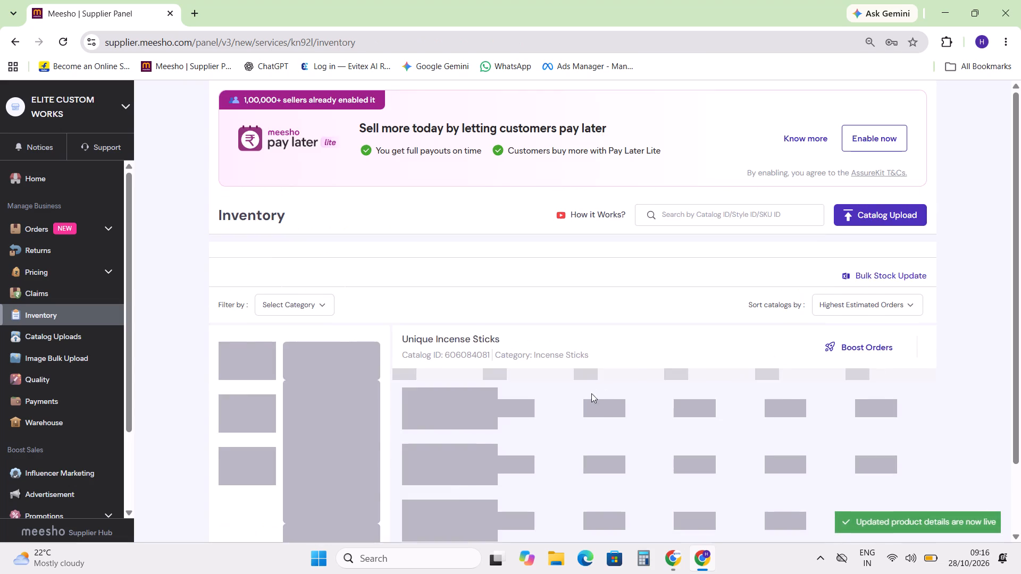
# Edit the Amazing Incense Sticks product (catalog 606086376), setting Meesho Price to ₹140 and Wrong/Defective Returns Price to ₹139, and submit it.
pyautogui.scroll(-5, 445, 237)
pyautogui.scroll(-2, 262, 512)
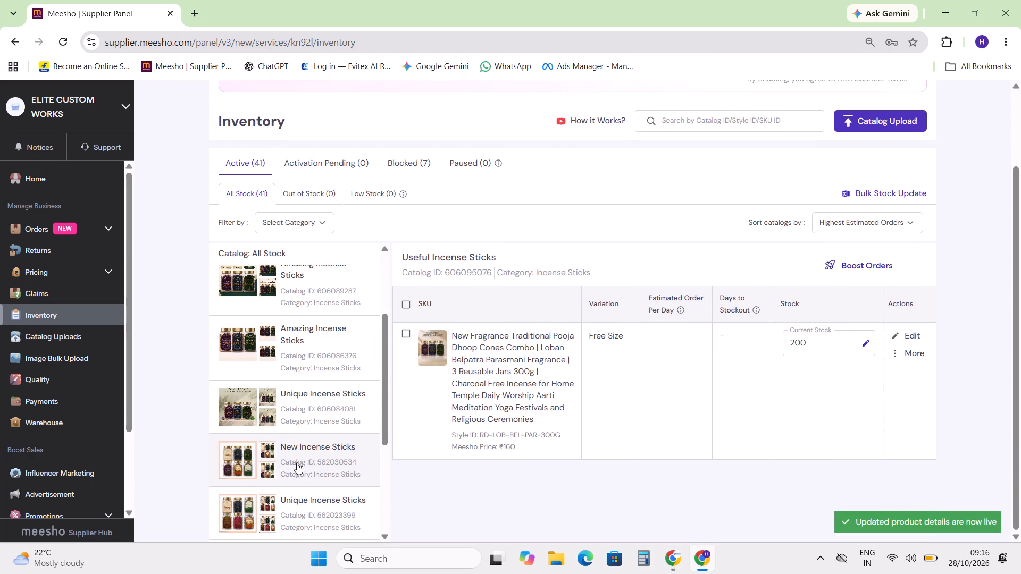
pyautogui.click(291, 414)
pyautogui.click(299, 364)
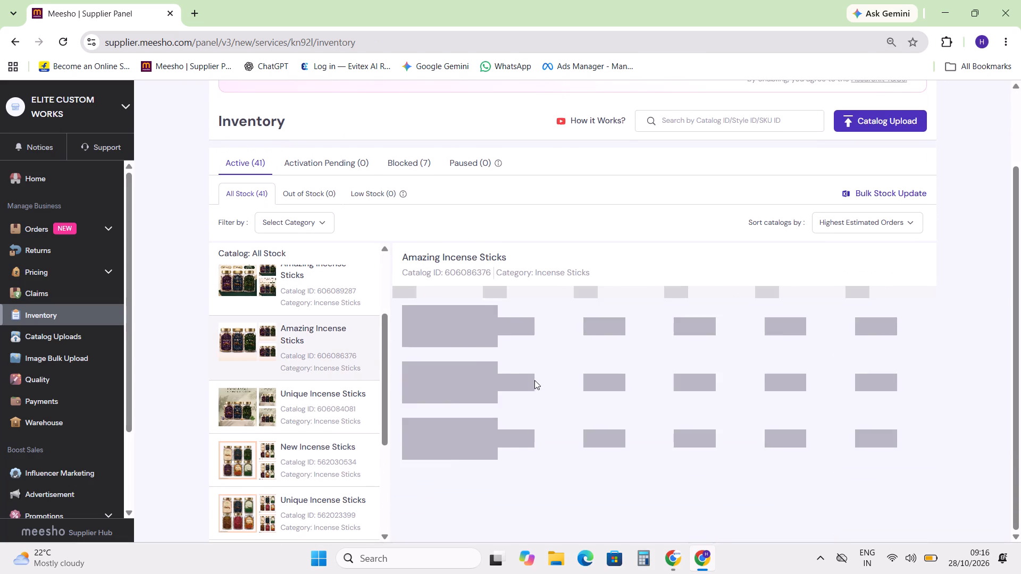
pyautogui.click(907, 333)
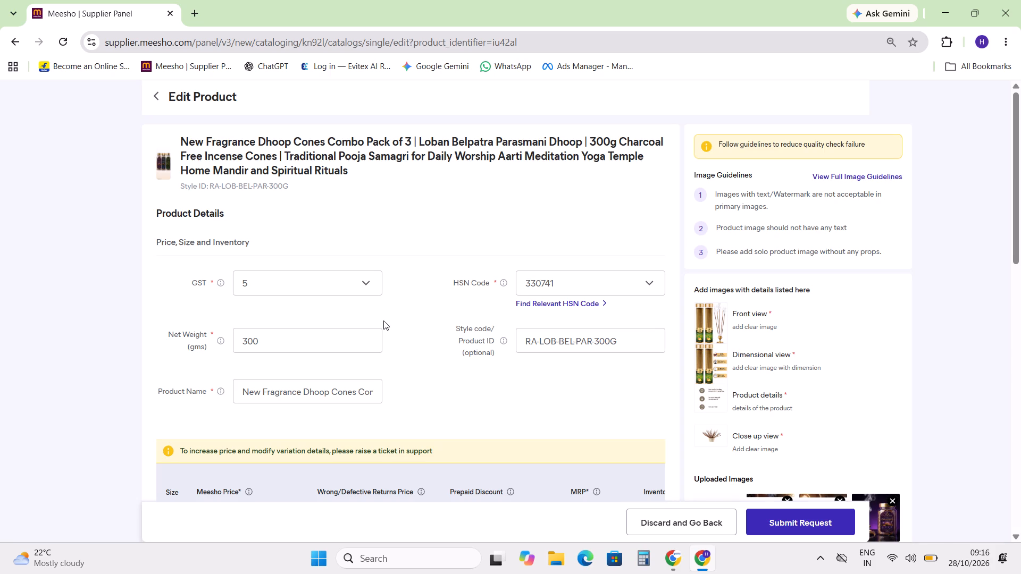
pyautogui.scroll(-2, 400, 322)
pyautogui.doubleClick(217, 385)
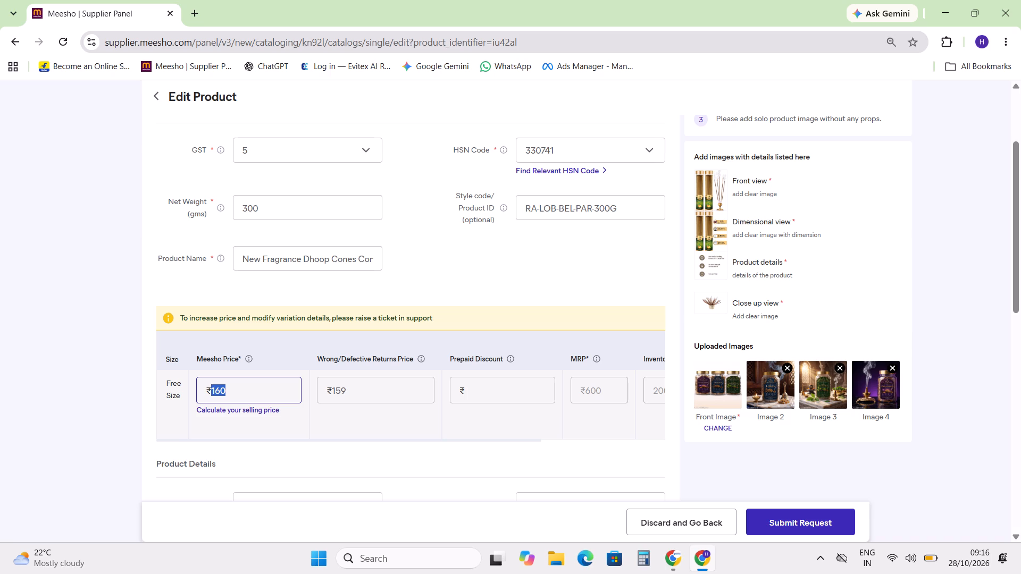
pyautogui.write('140')
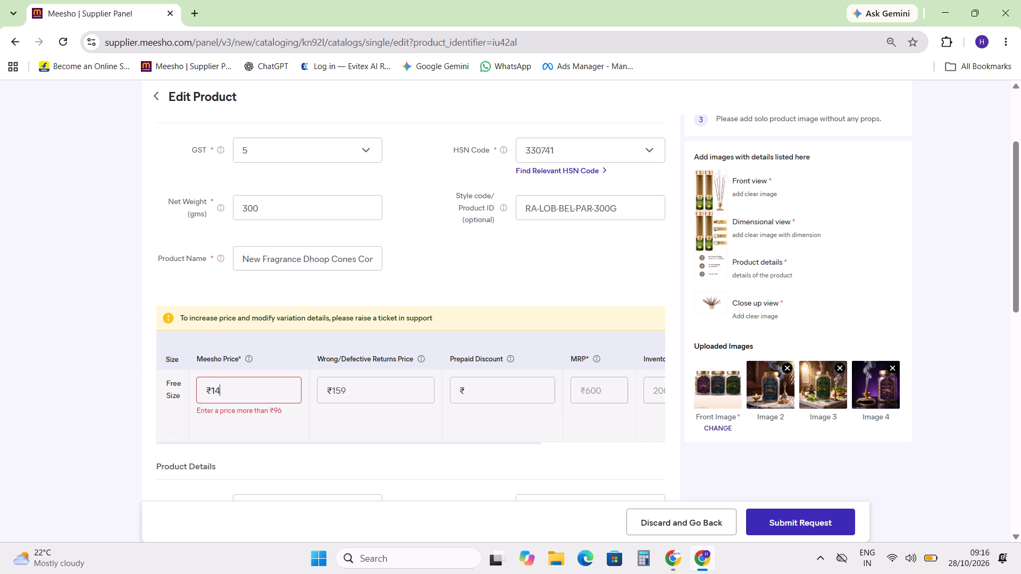
pyautogui.doubleClick(339, 387)
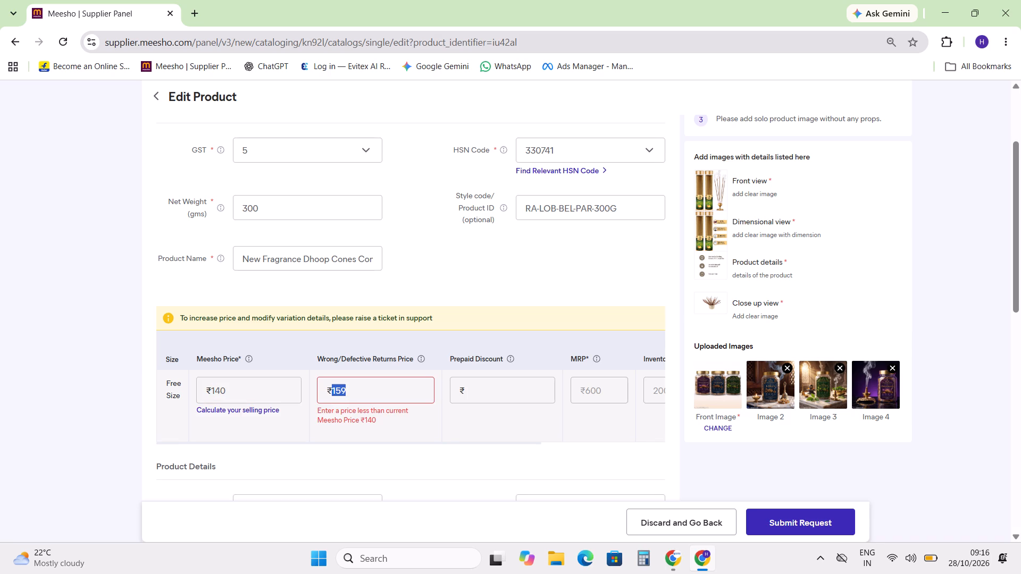
pyautogui.write('139')
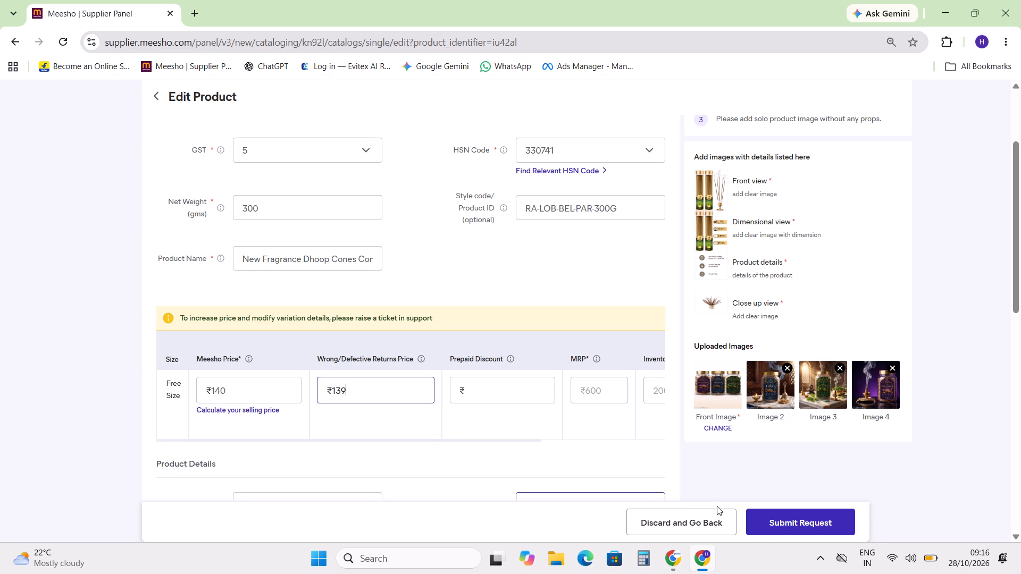
pyautogui.click(781, 527)
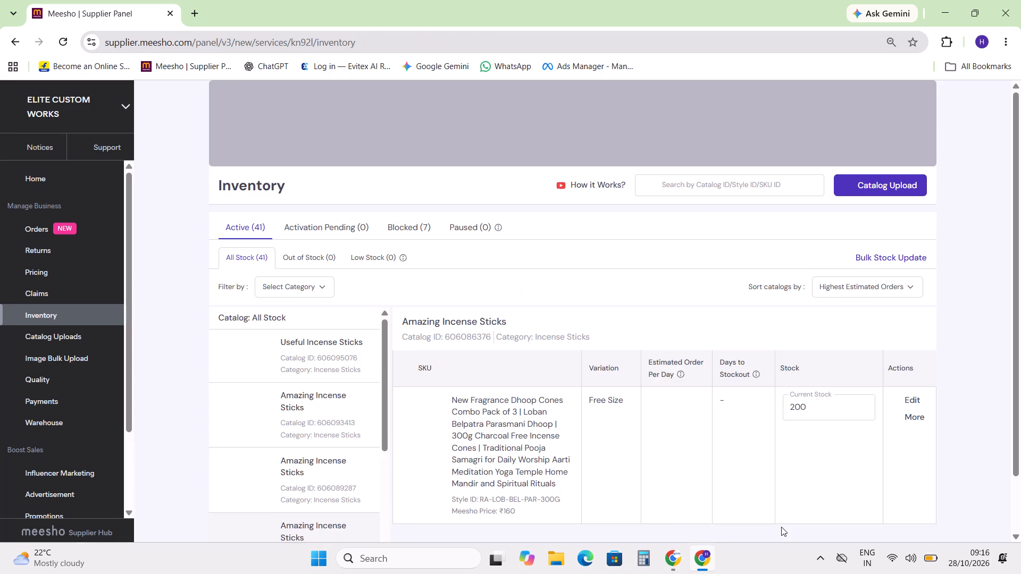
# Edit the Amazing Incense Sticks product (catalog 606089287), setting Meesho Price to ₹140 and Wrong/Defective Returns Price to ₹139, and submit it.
pyautogui.scroll(-4, 473, 331)
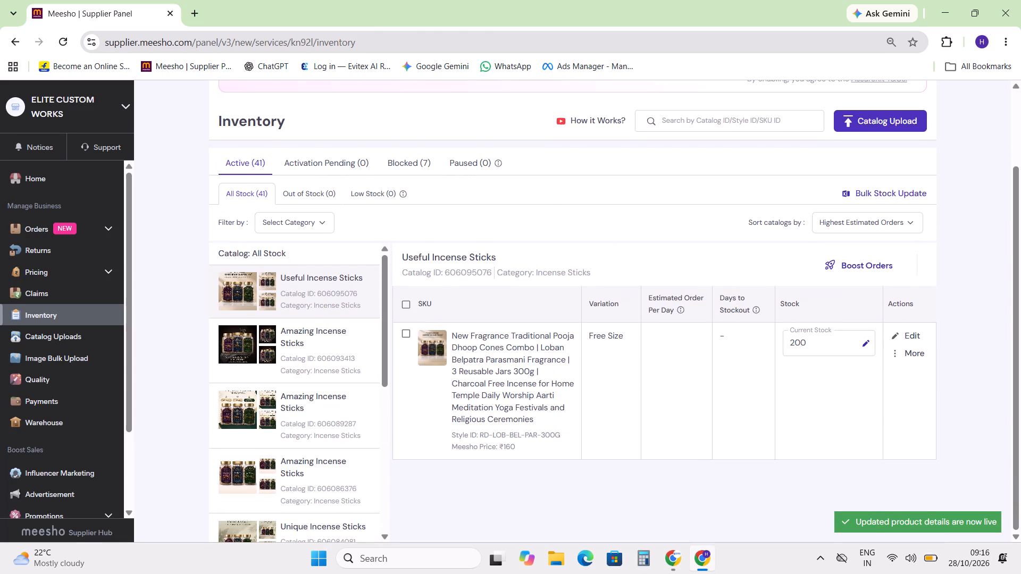
pyautogui.click(348, 434)
pyautogui.click(313, 473)
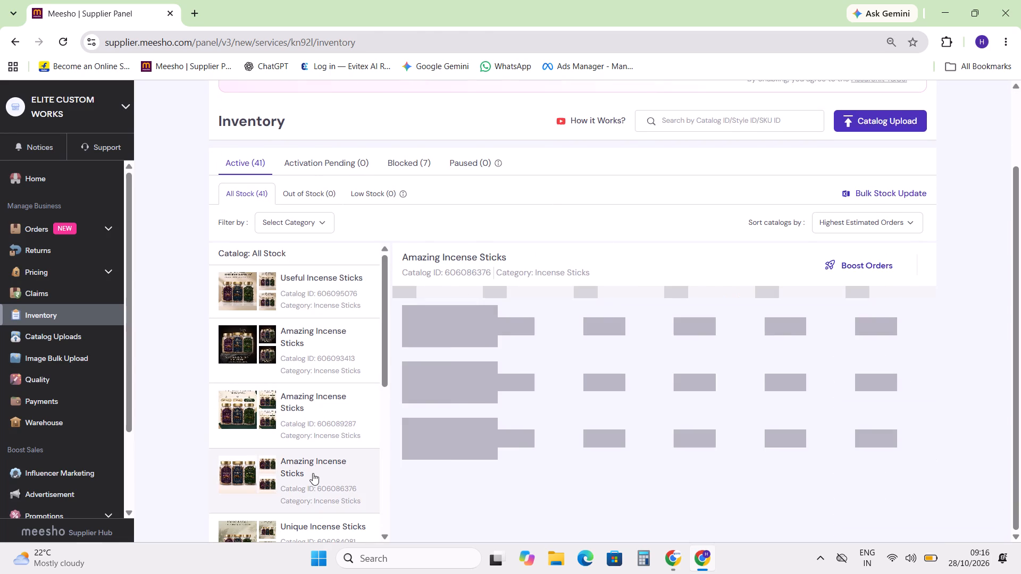
pyautogui.click(315, 416)
pyautogui.click(900, 330)
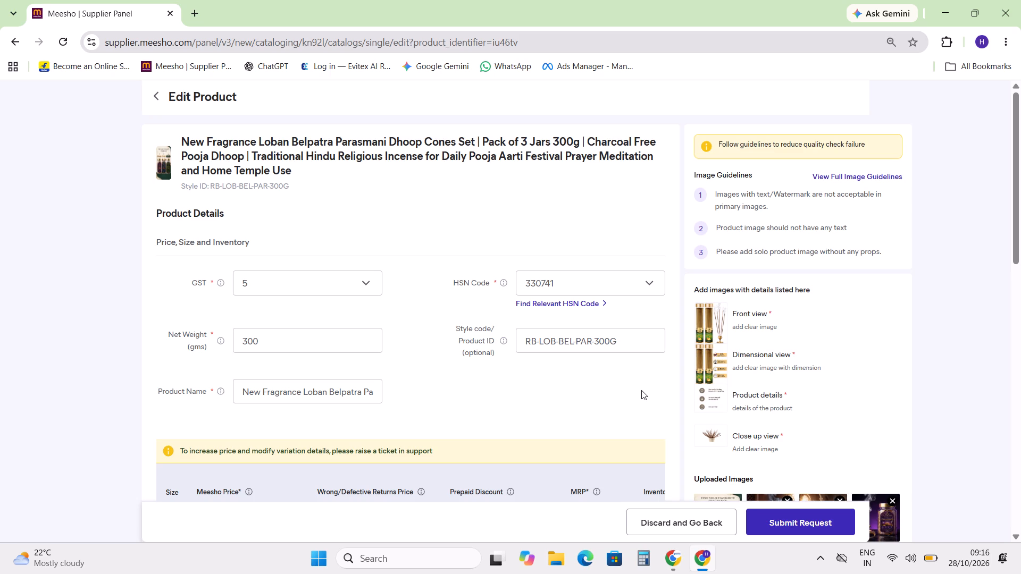
pyautogui.scroll(-3, 629, 446)
pyautogui.doubleClick(216, 325)
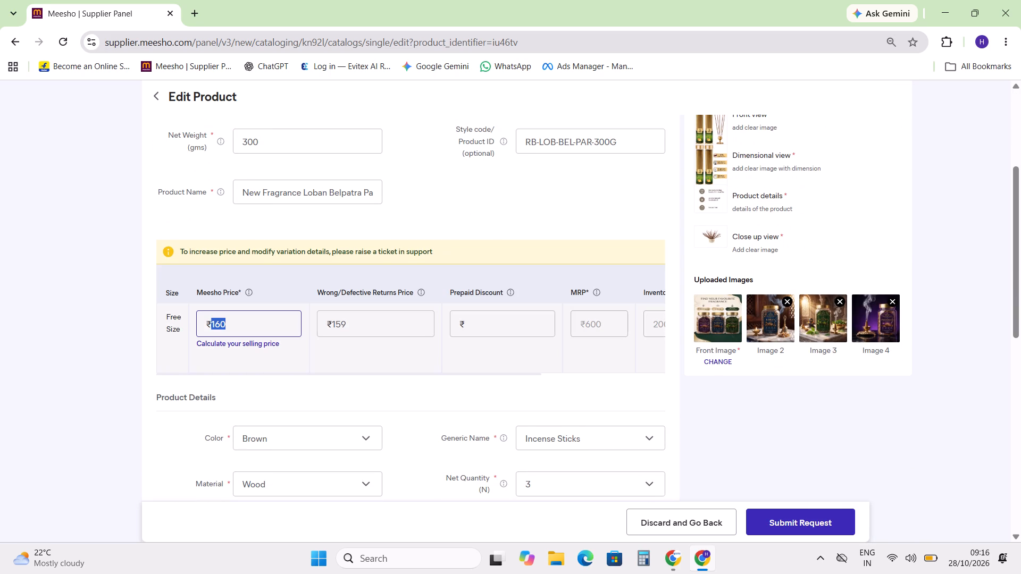
pyautogui.write('140')
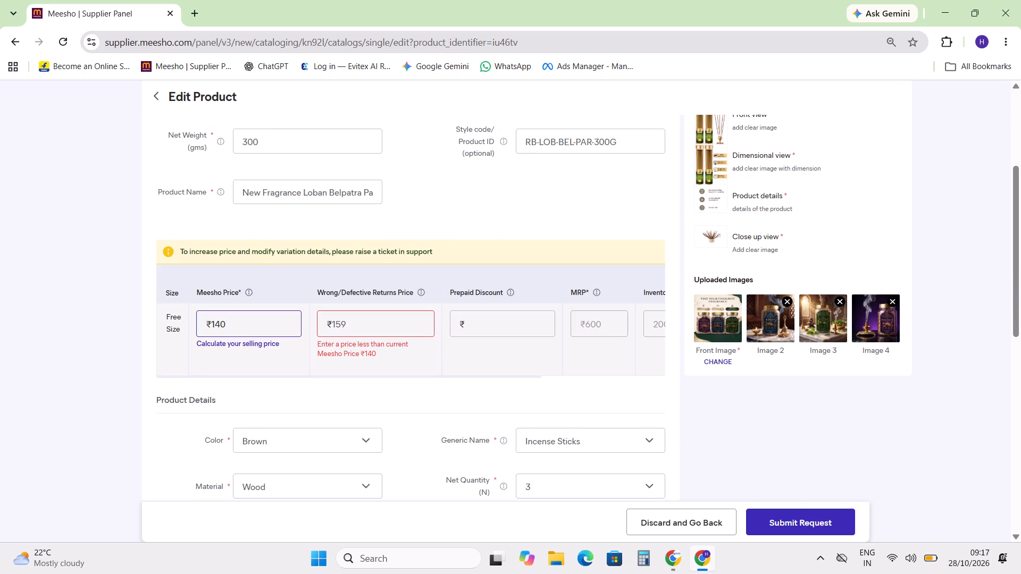
pyautogui.doubleClick(339, 324)
pyautogui.write('139')
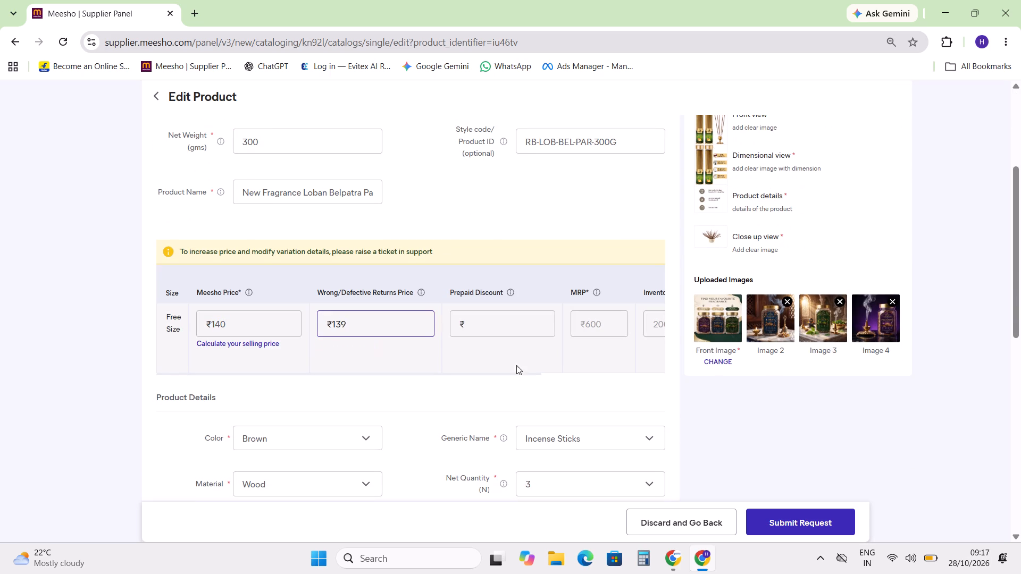
pyautogui.click(823, 525)
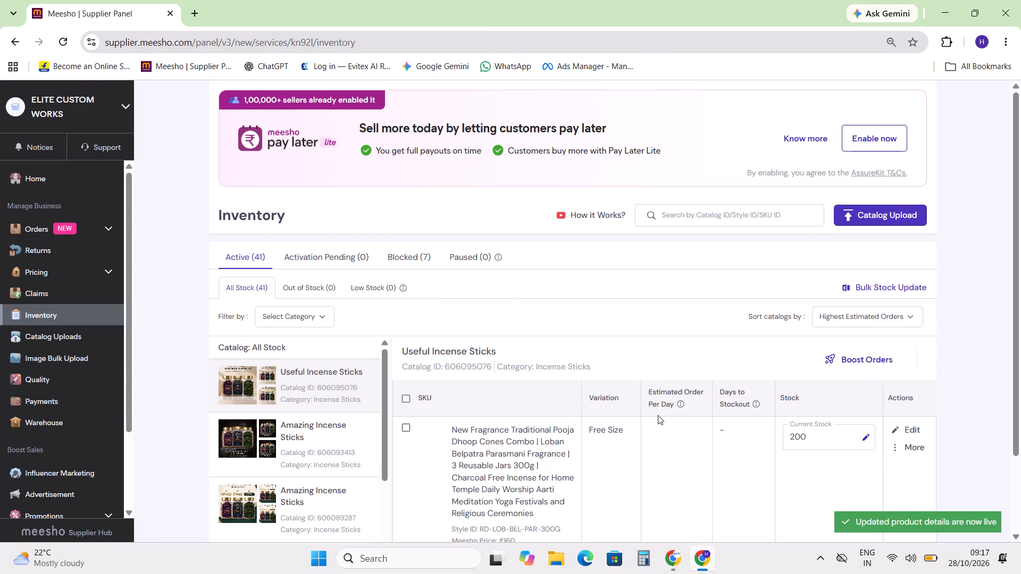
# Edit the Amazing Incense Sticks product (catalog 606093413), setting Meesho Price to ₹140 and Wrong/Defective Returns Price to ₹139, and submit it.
pyautogui.scroll(-5, 356, 343)
pyautogui.scroll(-4, 492, 238)
pyautogui.scroll(1, 290, 390)
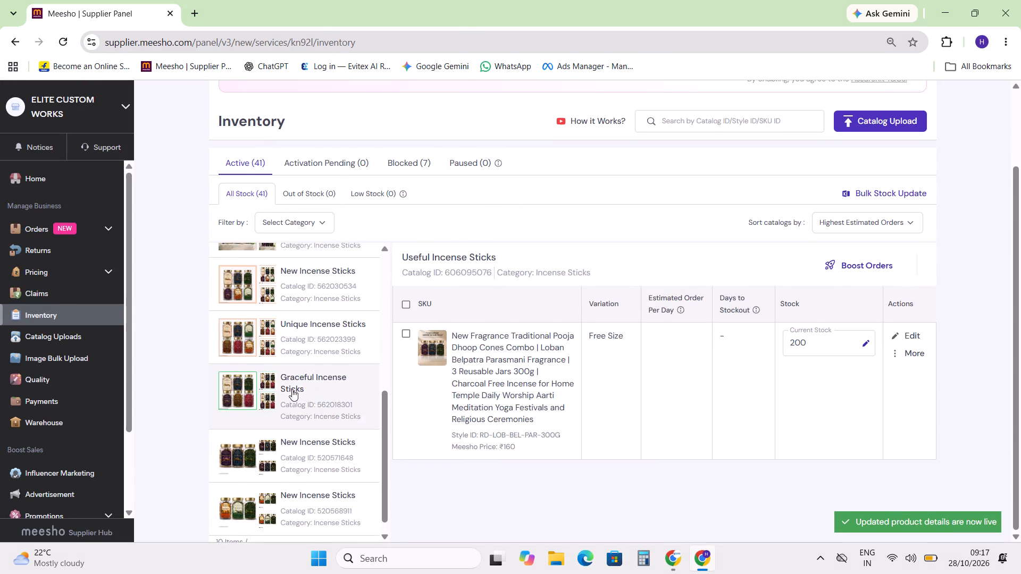
pyautogui.scroll(3, 298, 367)
pyautogui.click(305, 369)
pyautogui.scroll(2, 305, 367)
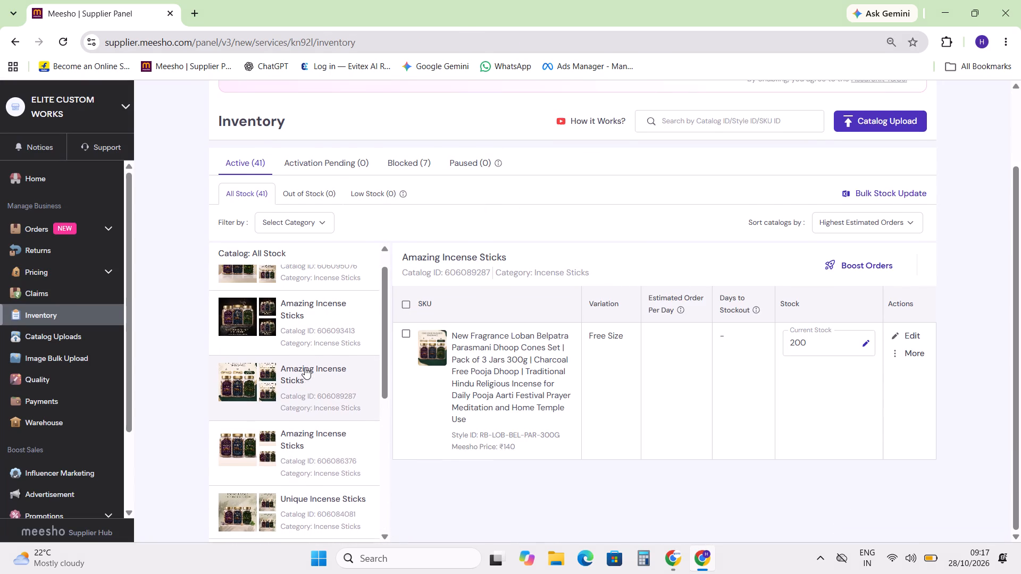
pyautogui.click(305, 354)
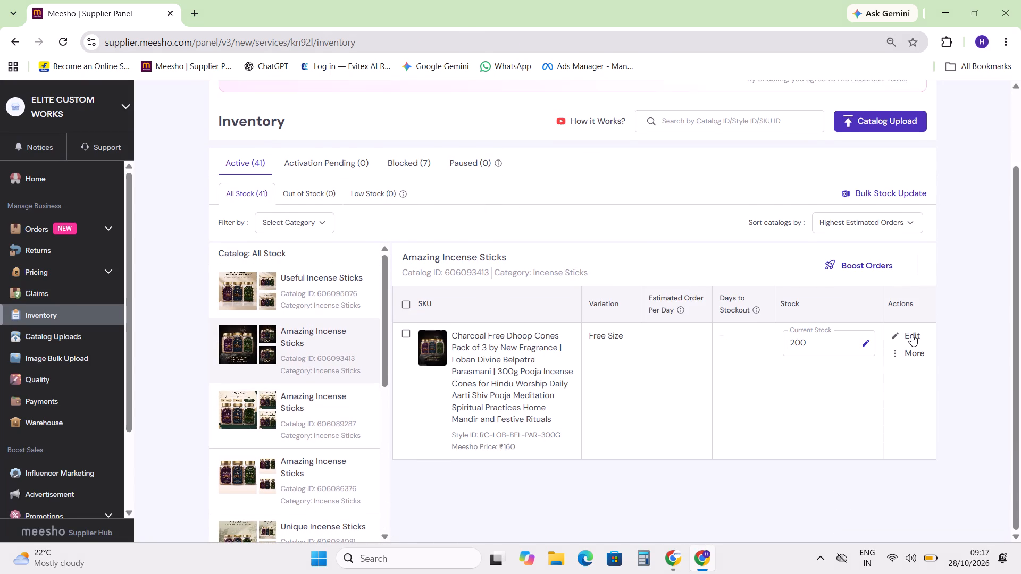
pyautogui.click(911, 334)
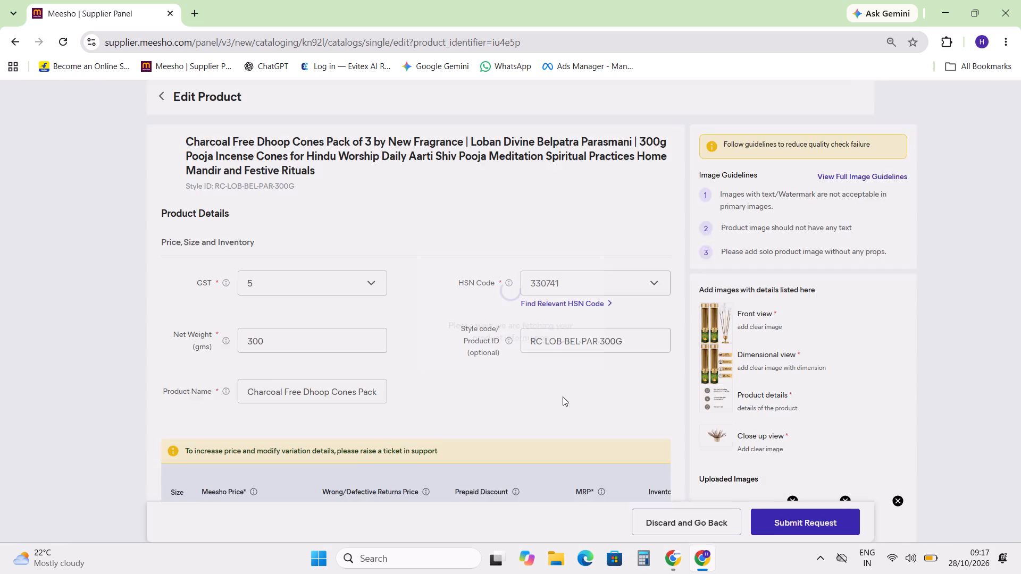
pyautogui.scroll(-3, 329, 359)
pyautogui.doubleClick(219, 324)
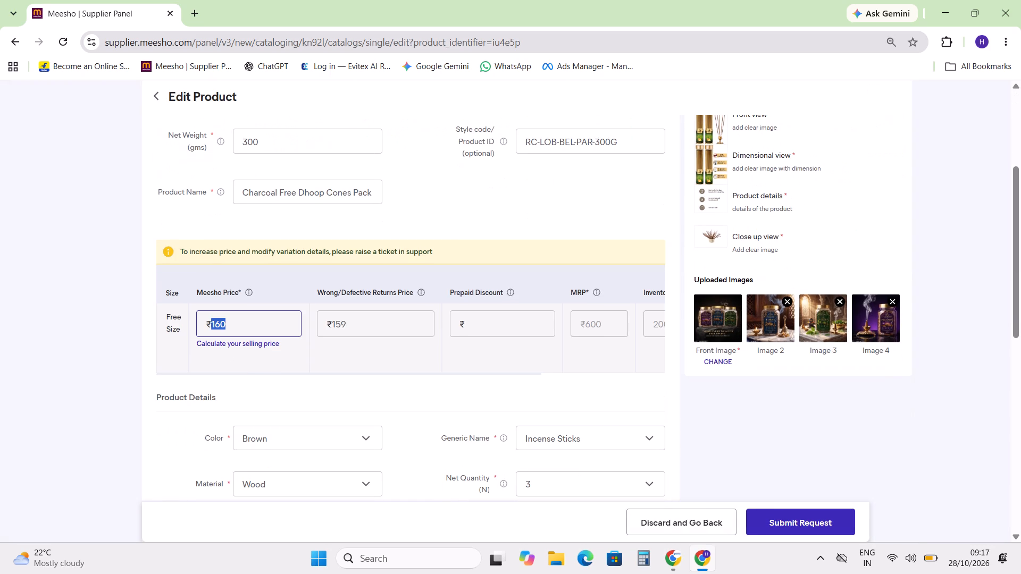
pyautogui.write('140')
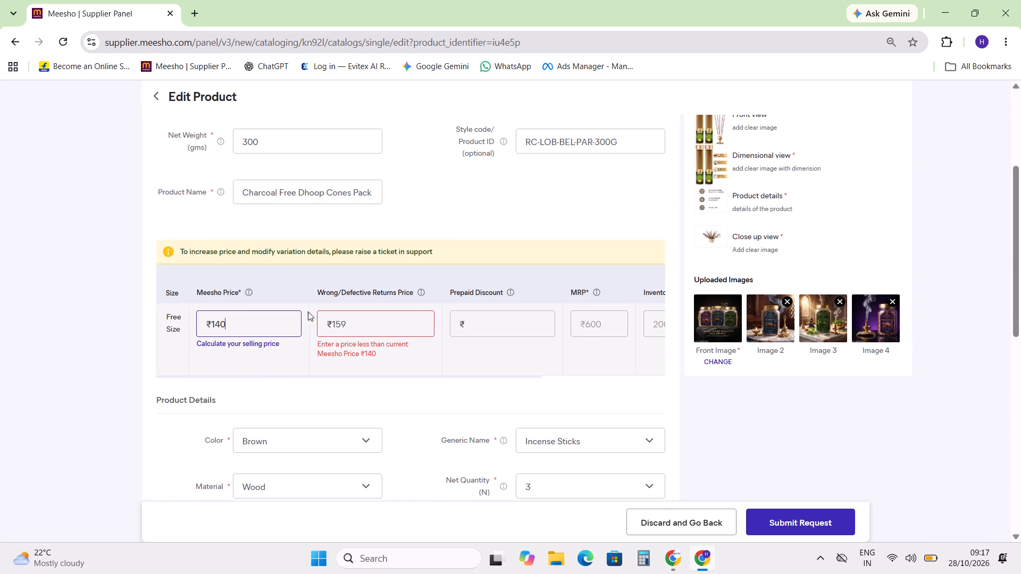
pyautogui.doubleClick(342, 325)
pyautogui.write('139')
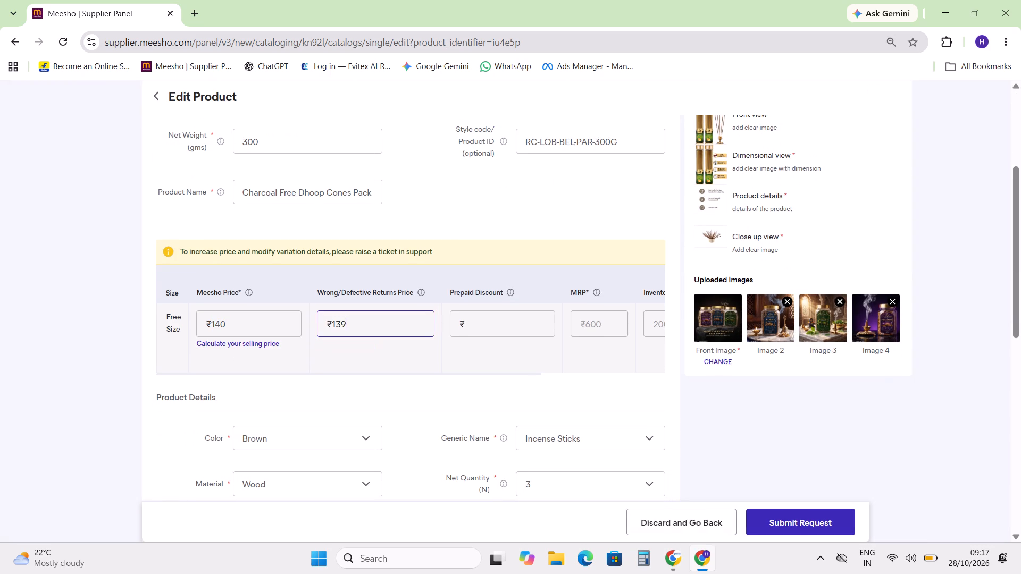
pyautogui.click(810, 519)
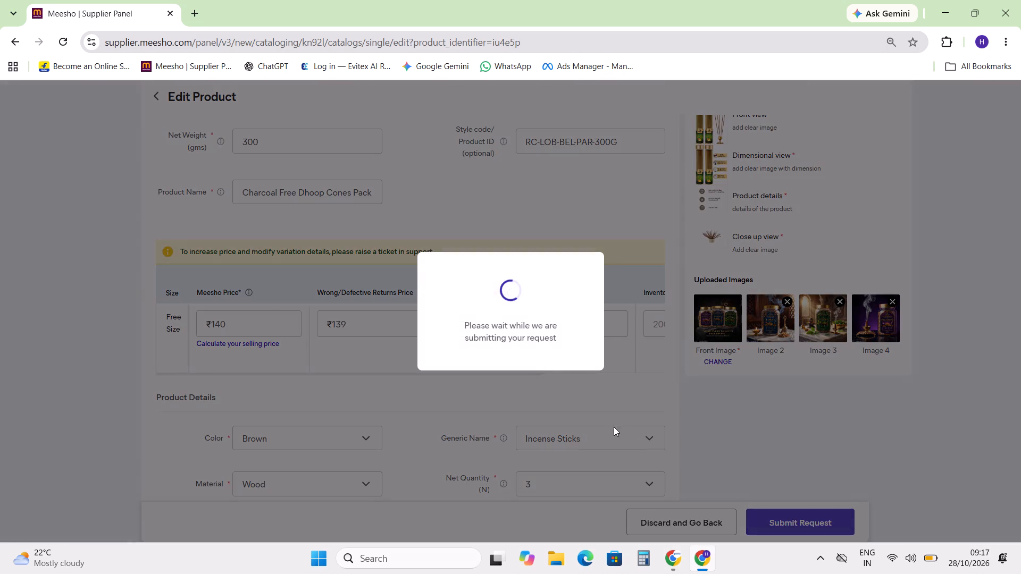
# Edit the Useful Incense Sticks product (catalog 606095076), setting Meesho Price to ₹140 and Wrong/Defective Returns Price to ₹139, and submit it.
pyautogui.scroll(-5, 505, 281)
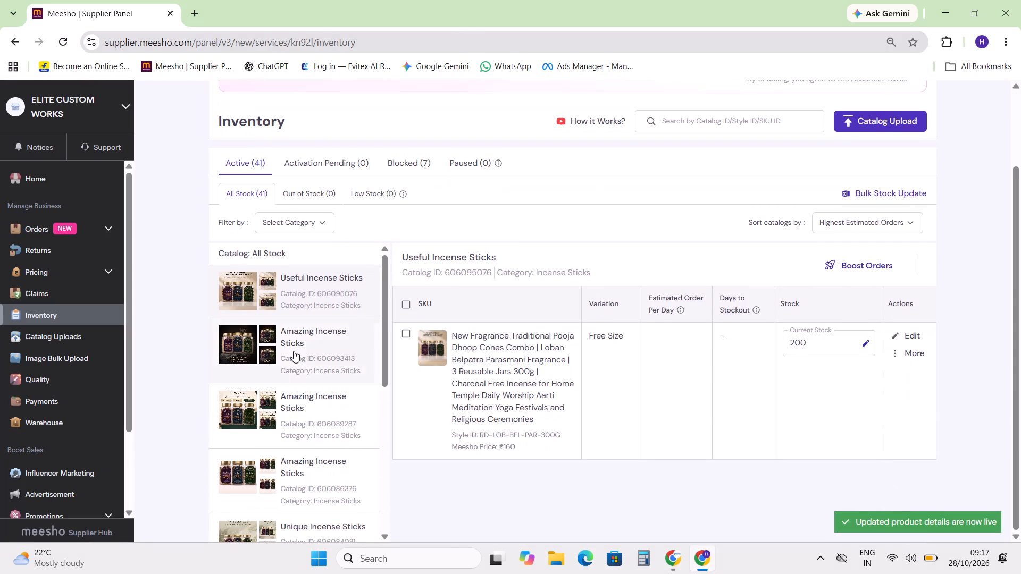
pyautogui.click(300, 356)
pyautogui.click(298, 306)
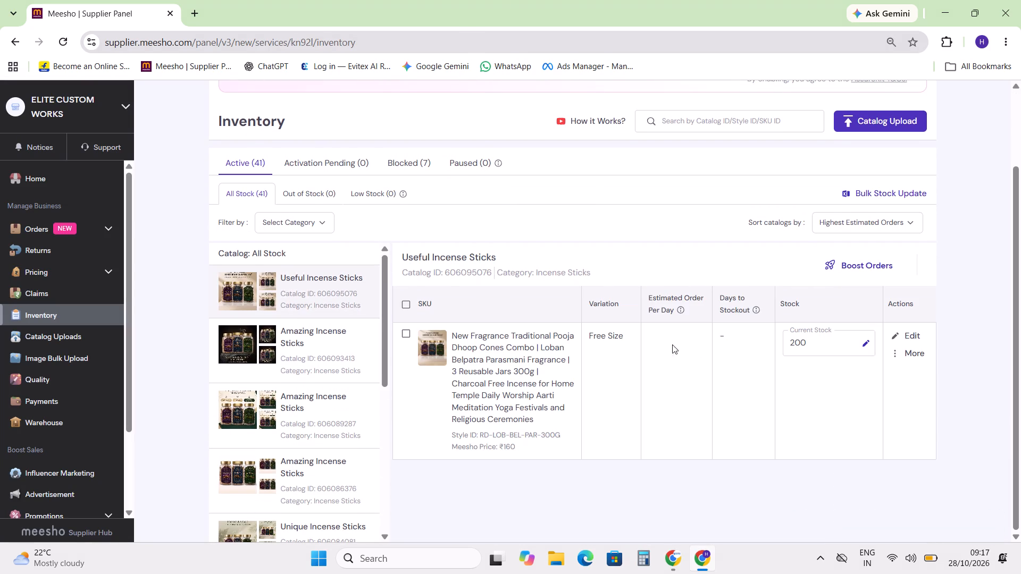
pyautogui.click(908, 336)
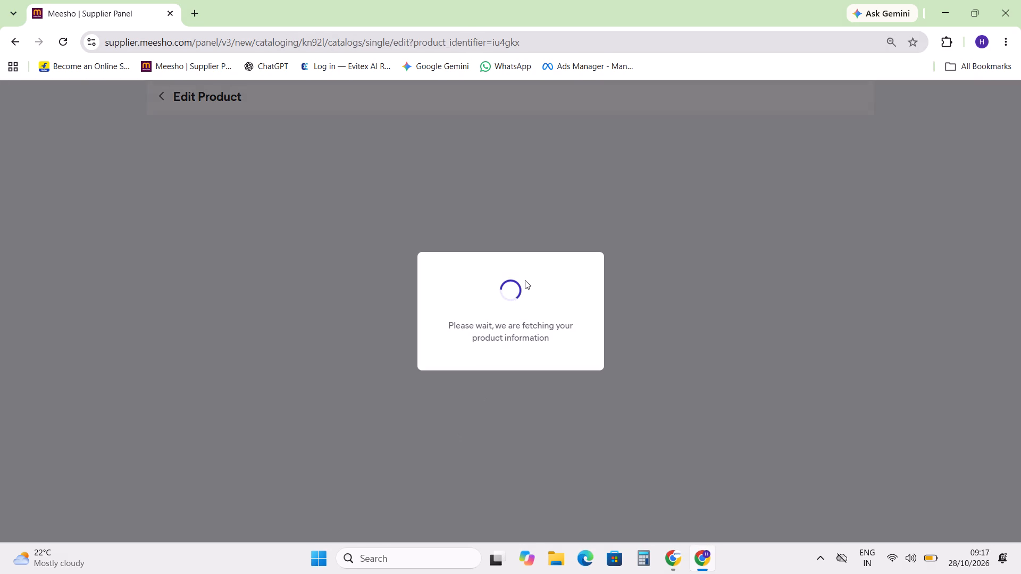
pyautogui.scroll(-3, 537, 258)
pyautogui.doubleClick(220, 322)
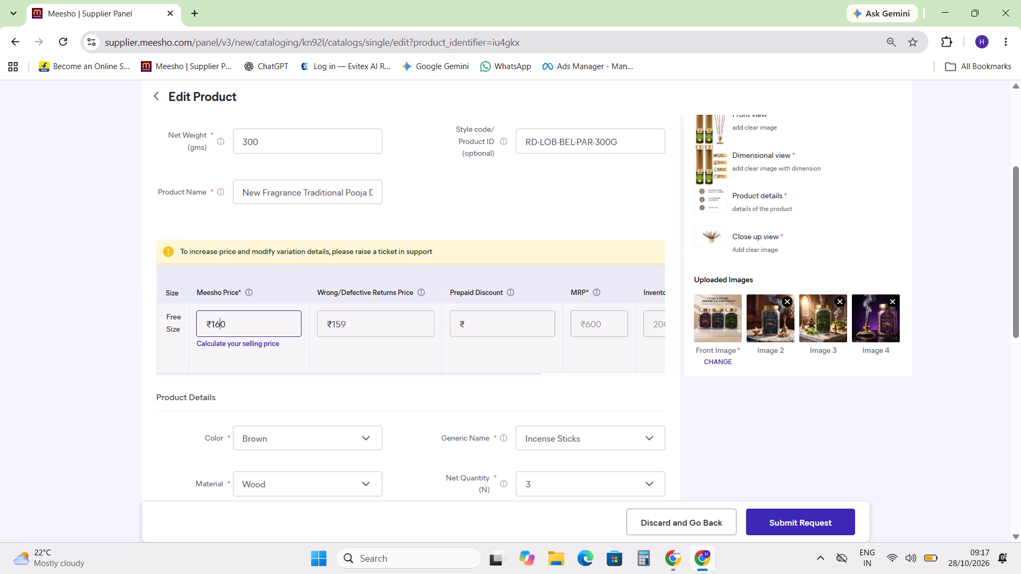
pyautogui.write('140')
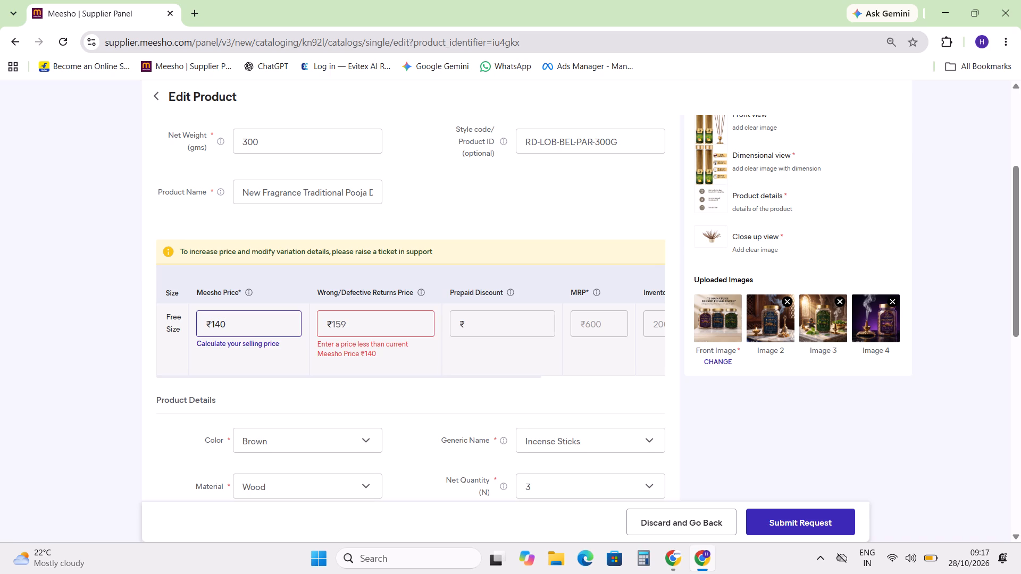
pyautogui.doubleClick(342, 320)
pyautogui.write('139')
pyautogui.click(831, 409)
pyautogui.click(823, 518)
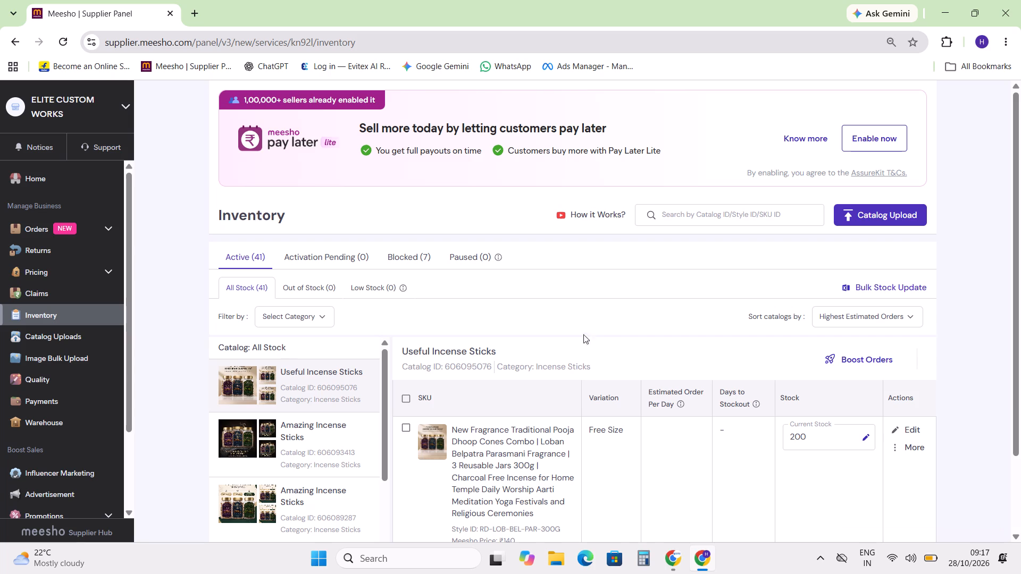
# Examine the Meesho prices of the edited Amazing Incense Sticks catalogs and look through the rest of the active catalog list.
pyautogui.scroll(-4, 442, 348)
pyautogui.click(268, 347)
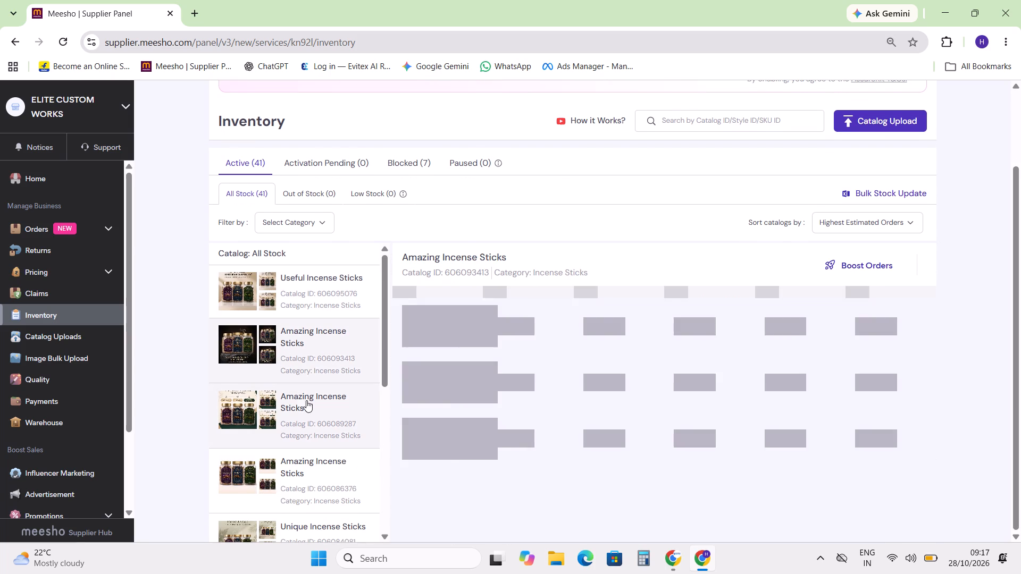
pyautogui.click(309, 405)
pyautogui.scroll(-2, 309, 406)
pyautogui.click(296, 345)
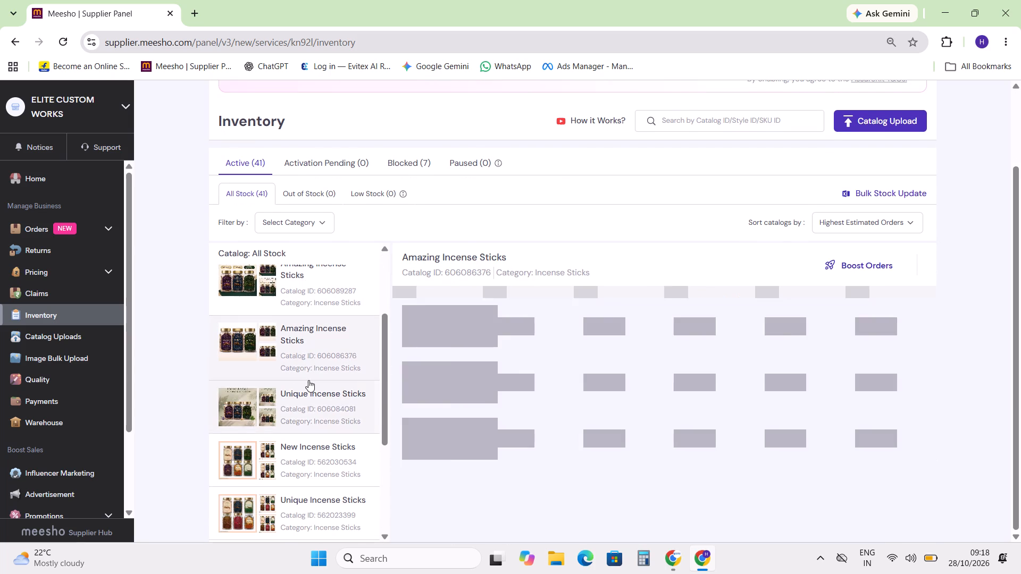
pyautogui.scroll(11, 308, 379)
pyautogui.scroll(-1, 313, 375)
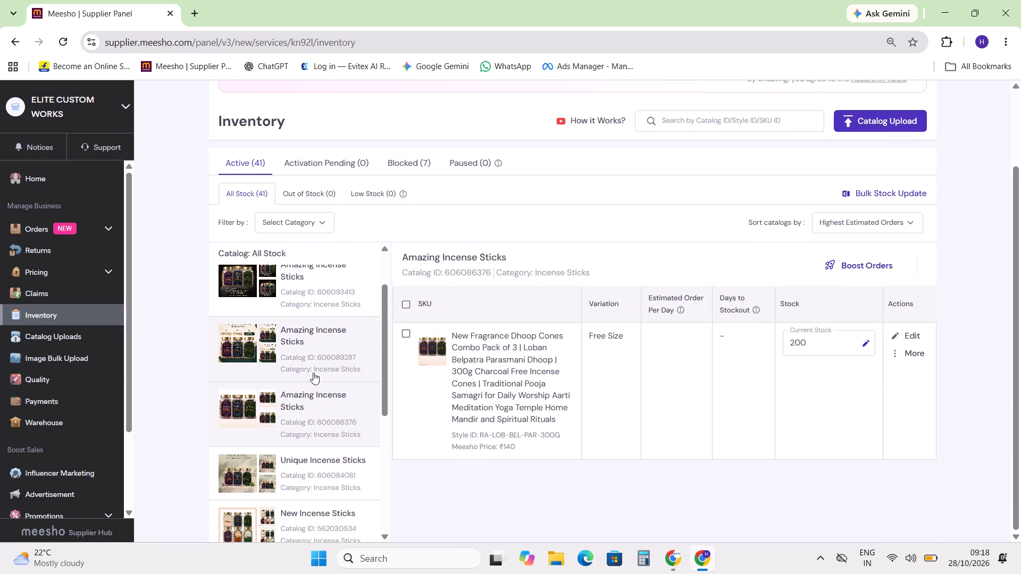
pyautogui.scroll(3, 313, 373)
pyautogui.scroll(-3, 313, 373)
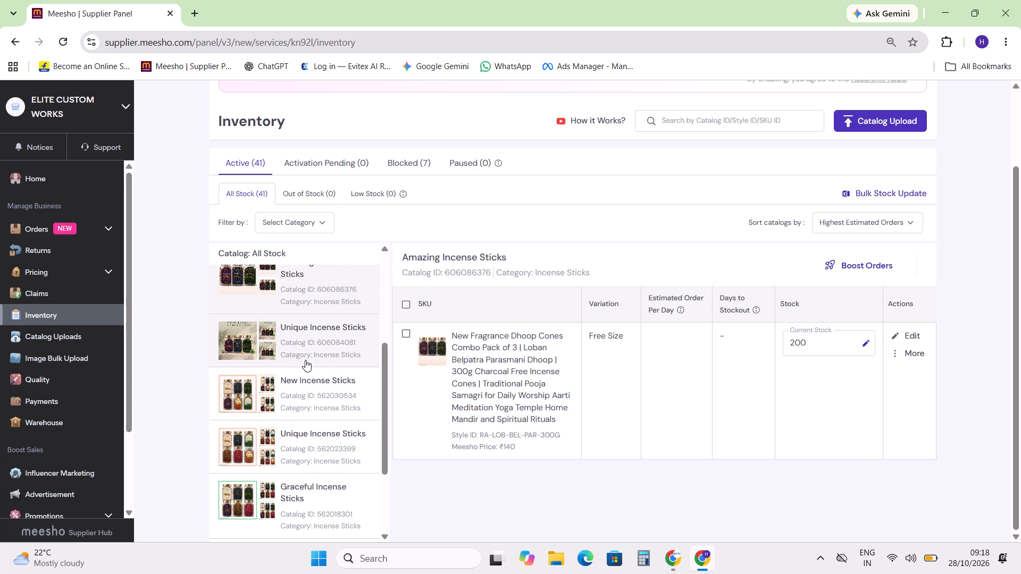
pyautogui.scroll(-2, 30, 466)
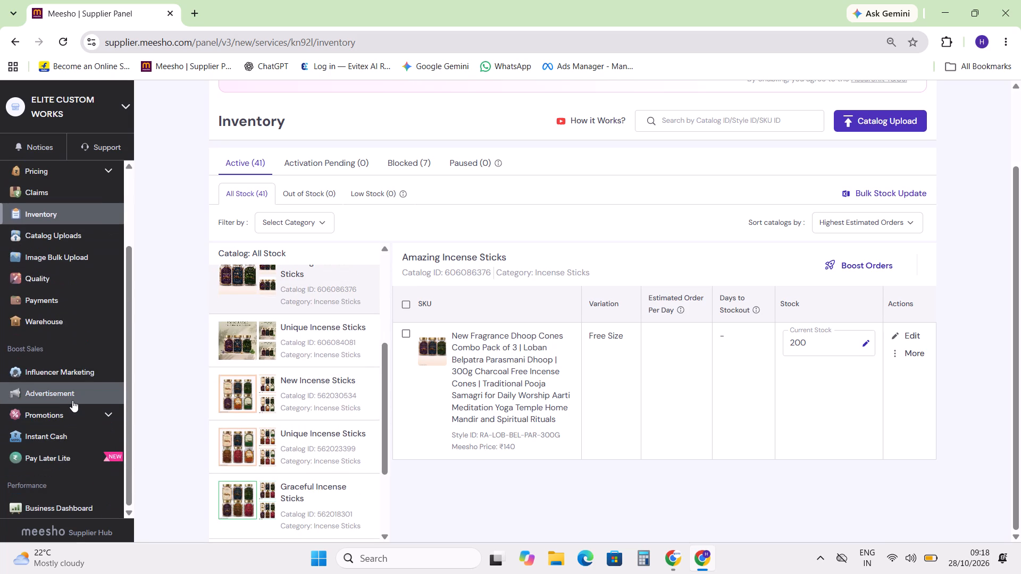
# Open the details of live ad campaign 4436078 - 10/22/2026 and examine its overview and each catalog's ad spend and impact.
pyautogui.scroll(7, 245, 404)
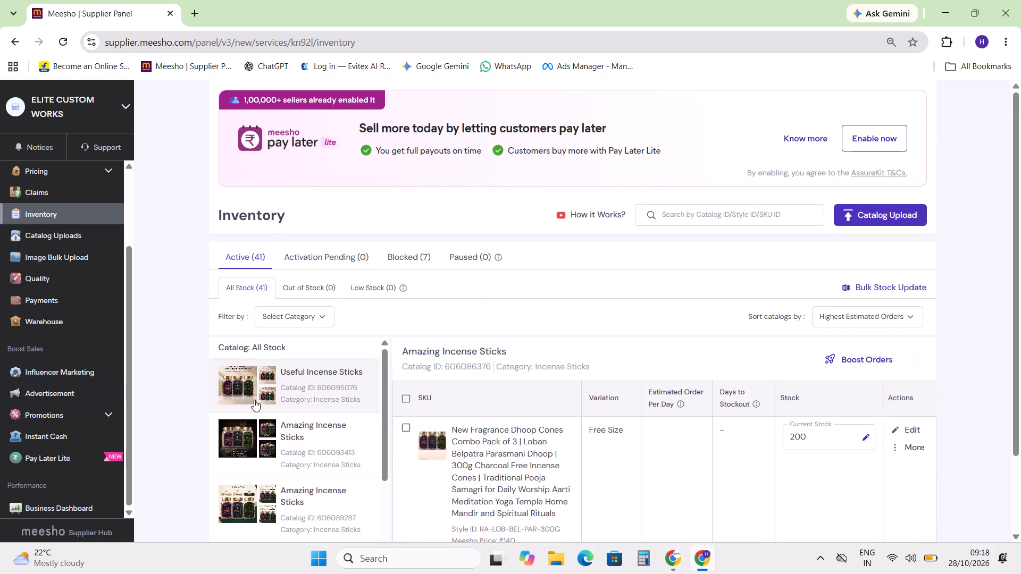
pyautogui.scroll(-1, 99, 427)
pyautogui.click(84, 393)
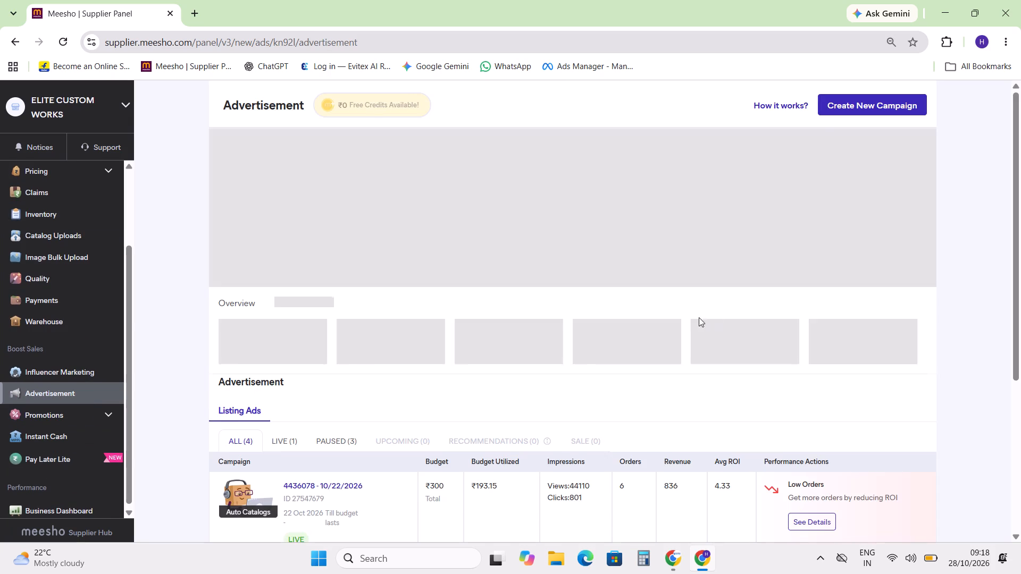
pyautogui.scroll(-3, 717, 267)
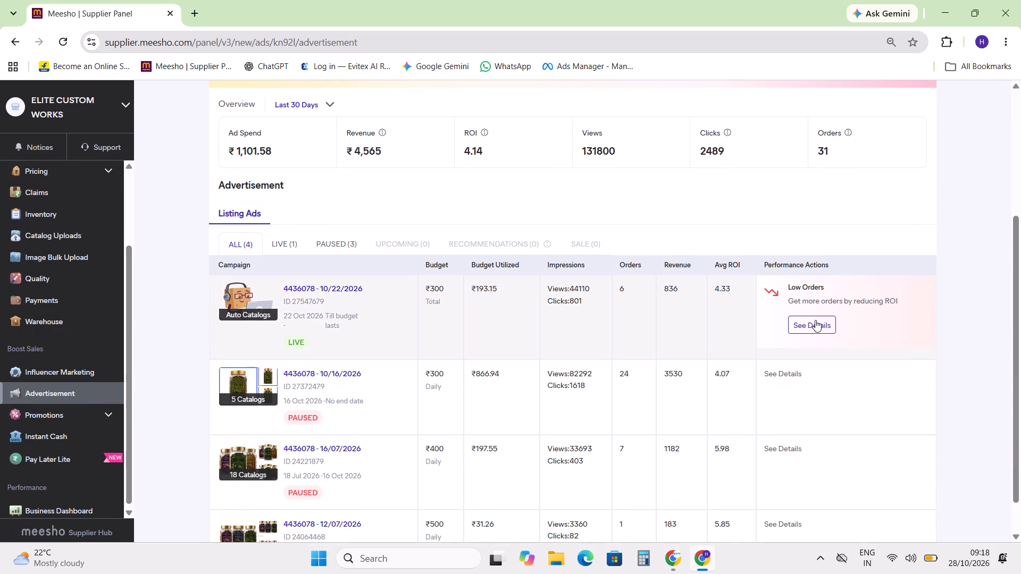
pyautogui.click(816, 325)
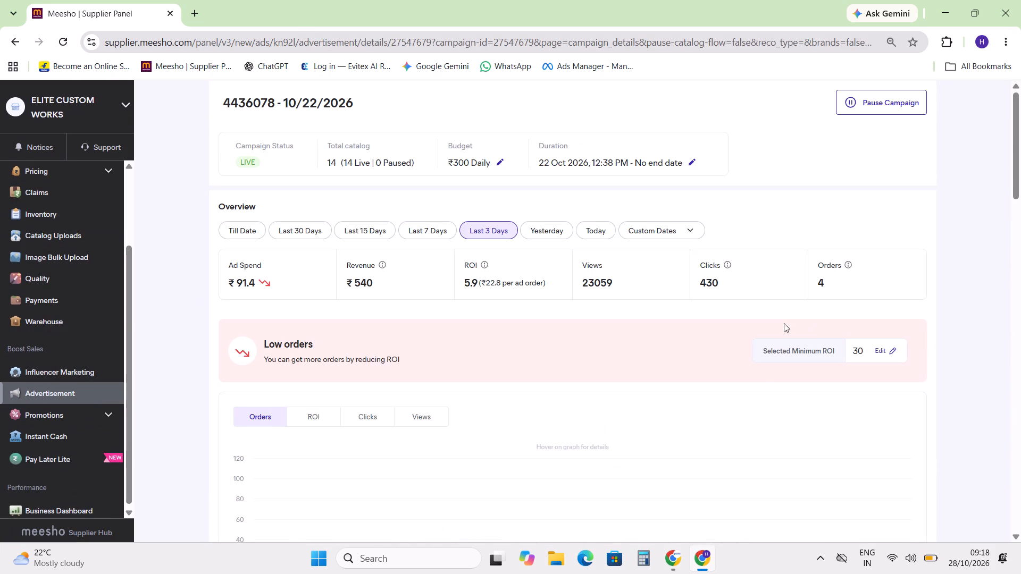
pyautogui.scroll(-3, 763, 292)
pyautogui.scroll(-3, 816, 266)
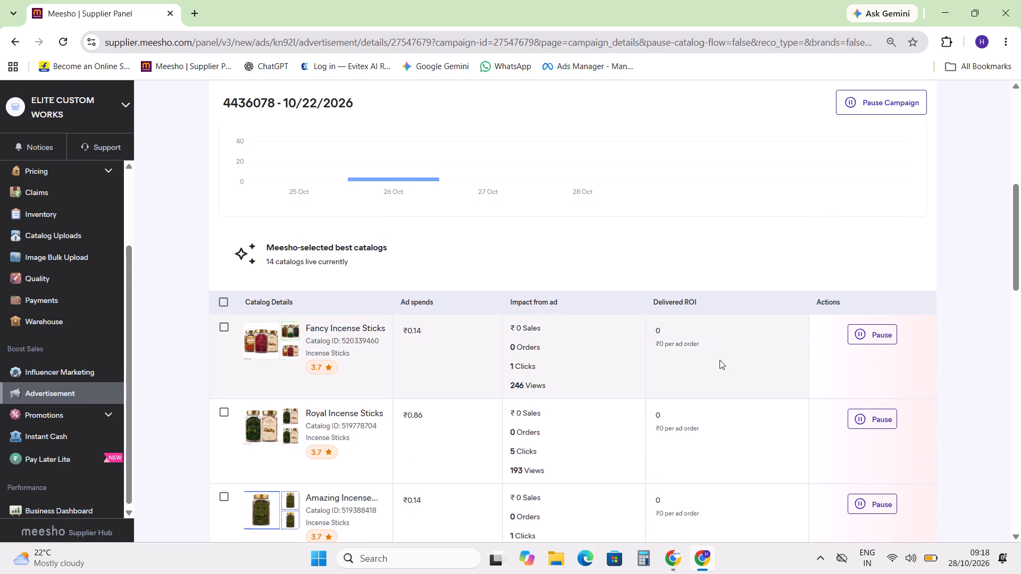
pyautogui.scroll(-13, 716, 360)
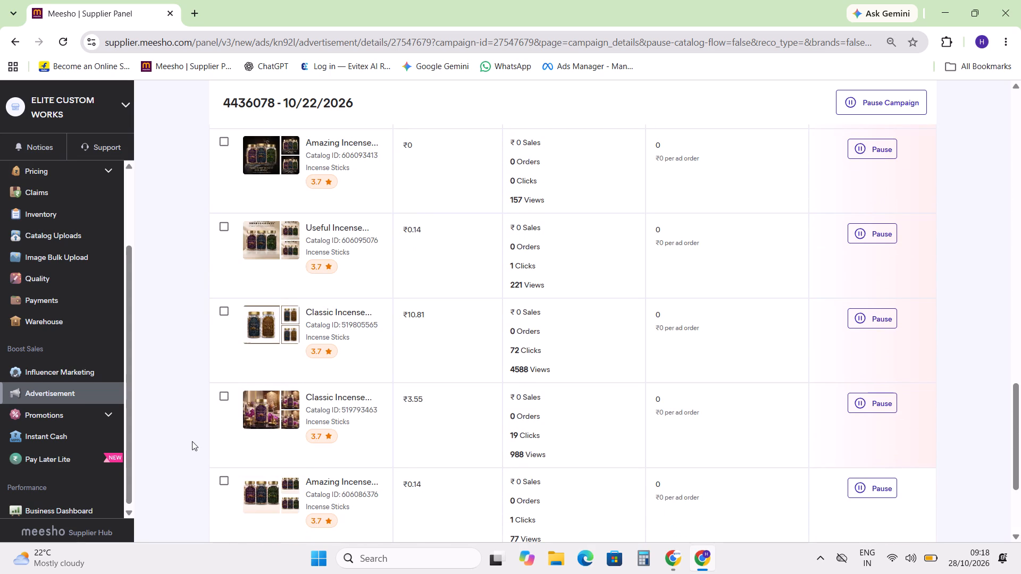
# Review the pending and ready-to-ship orders, viewing the product image of the Rajagulab Mogra Mix Fruit Dhoop Cones order.
pyautogui.scroll(8, 87, 237)
pyautogui.click(64, 228)
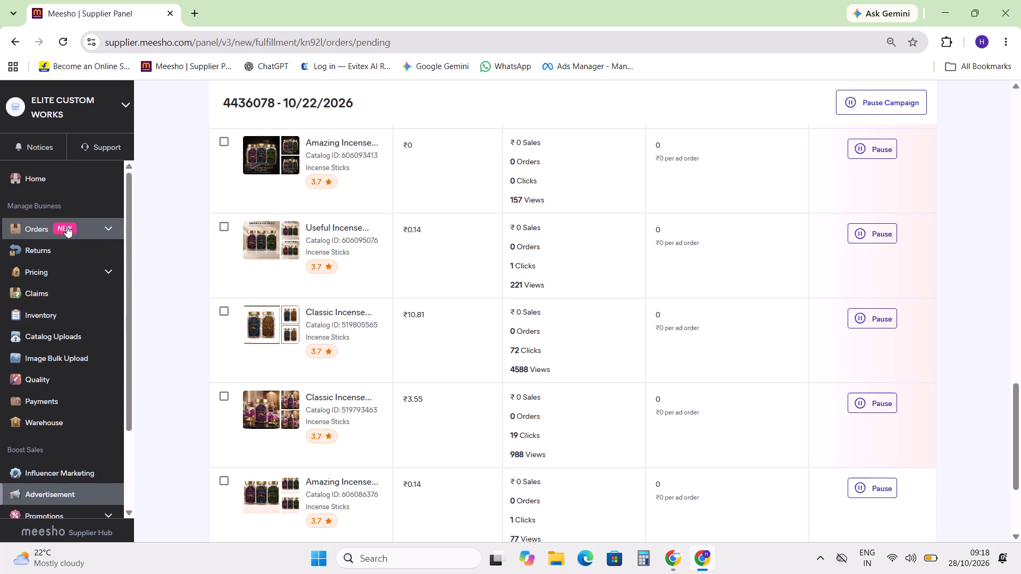
pyautogui.scroll(-14, 506, 309)
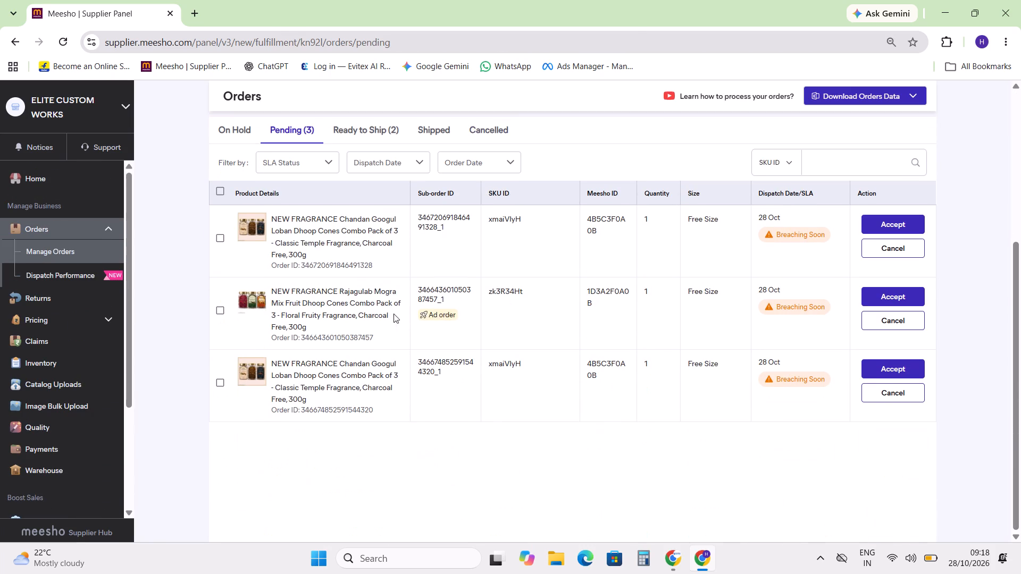
pyautogui.scroll(-1, 394, 314)
pyautogui.click(371, 123)
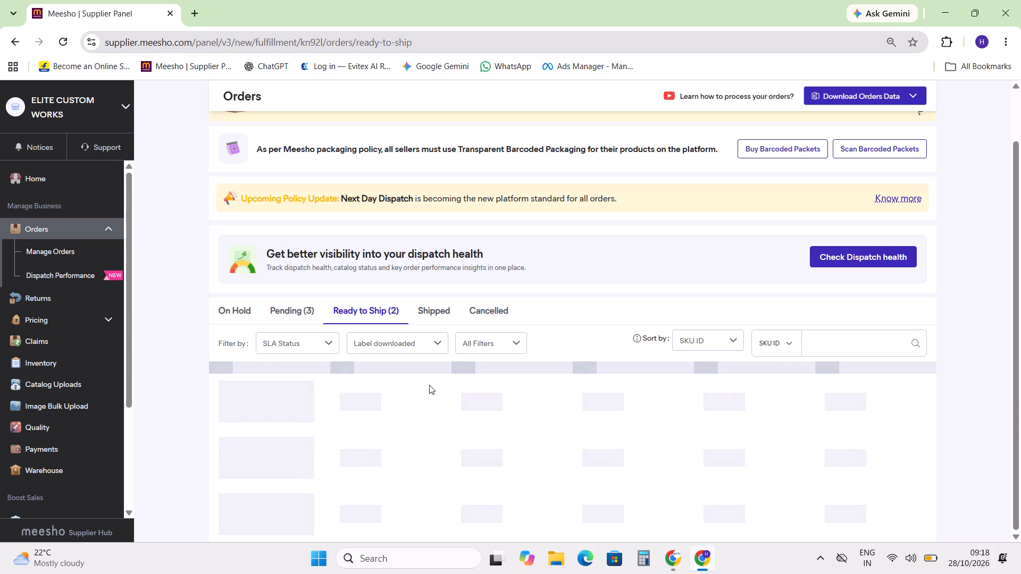
pyautogui.click(258, 296)
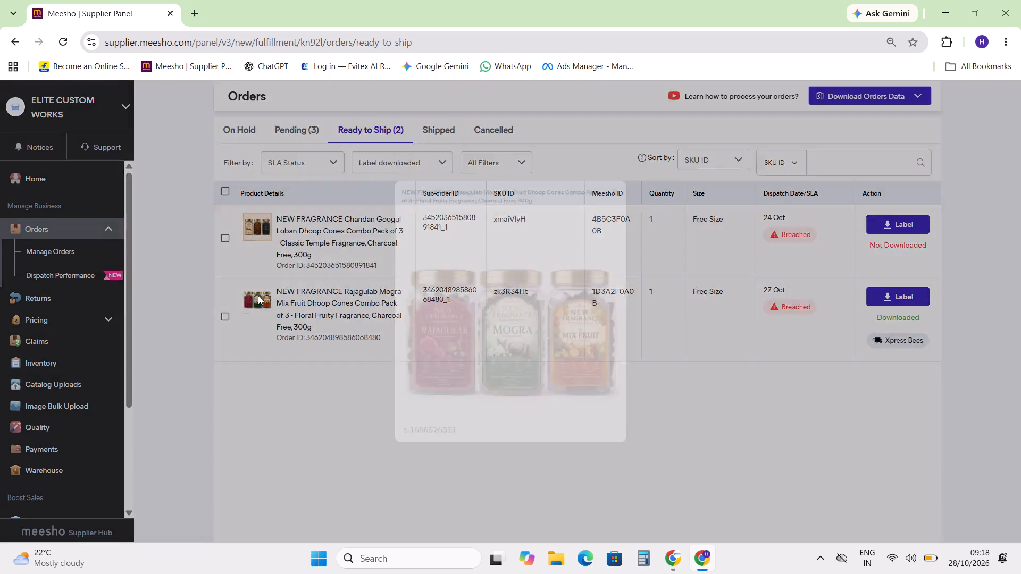
pyautogui.click(660, 141)
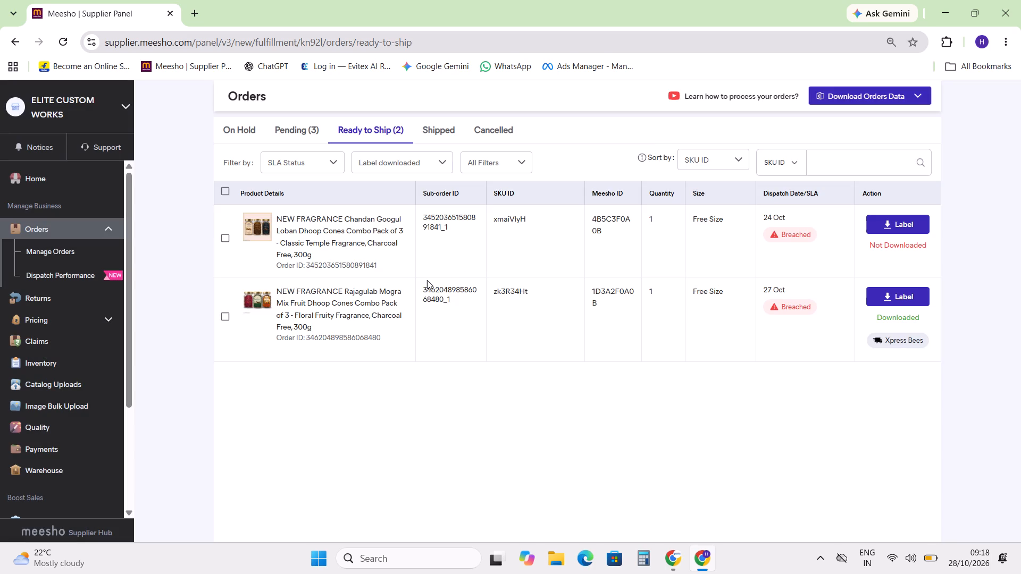
# Return to the inventory and look over its active catalogs.
pyautogui.click(81, 357)
pyautogui.scroll(-5, 384, 172)
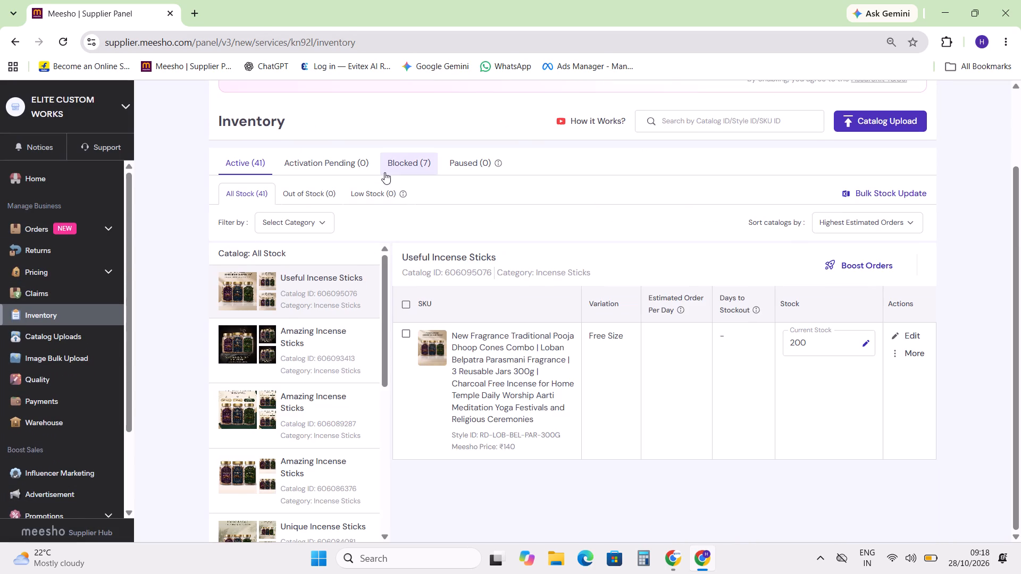
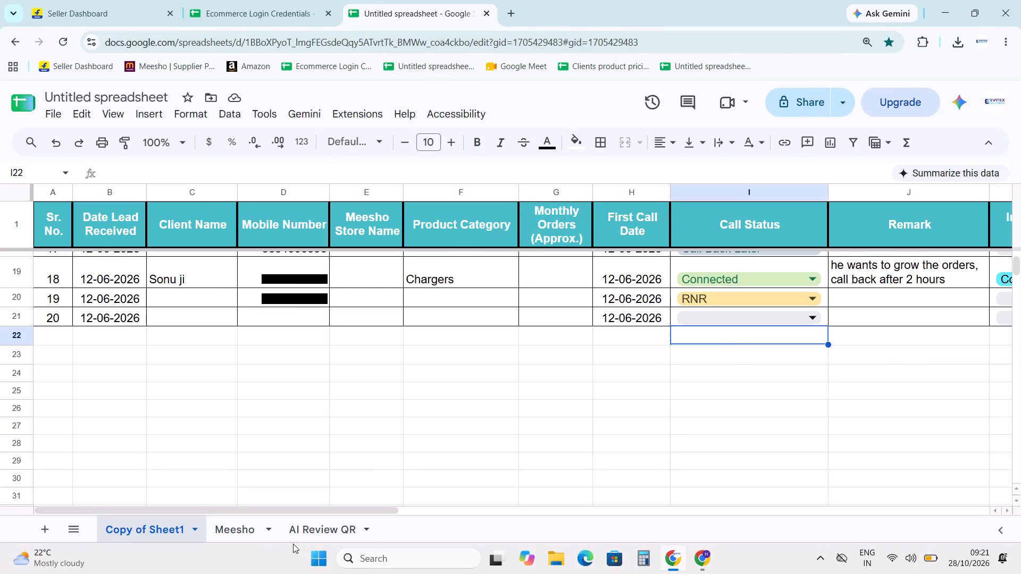
# In the Meesho sheet, fill the lead received date 27-10-2026 down into the first empty row, row 272.
pyautogui.click(269, 527)
pyautogui.scroll(-3, 538, 398)
pyautogui.scroll(-3, 379, 398)
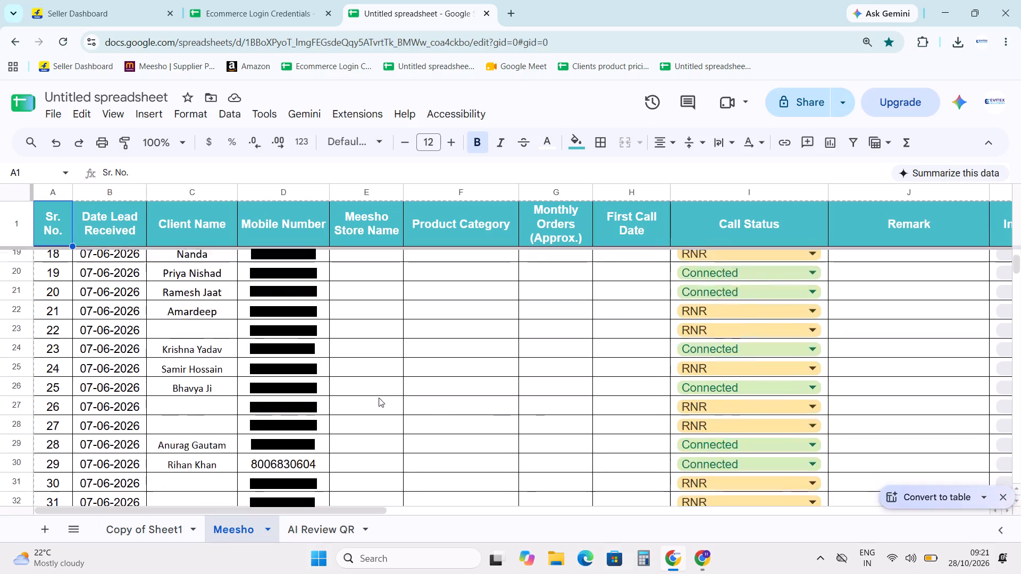
pyautogui.scroll(-20, 379, 398)
pyautogui.scroll(-15, 379, 398)
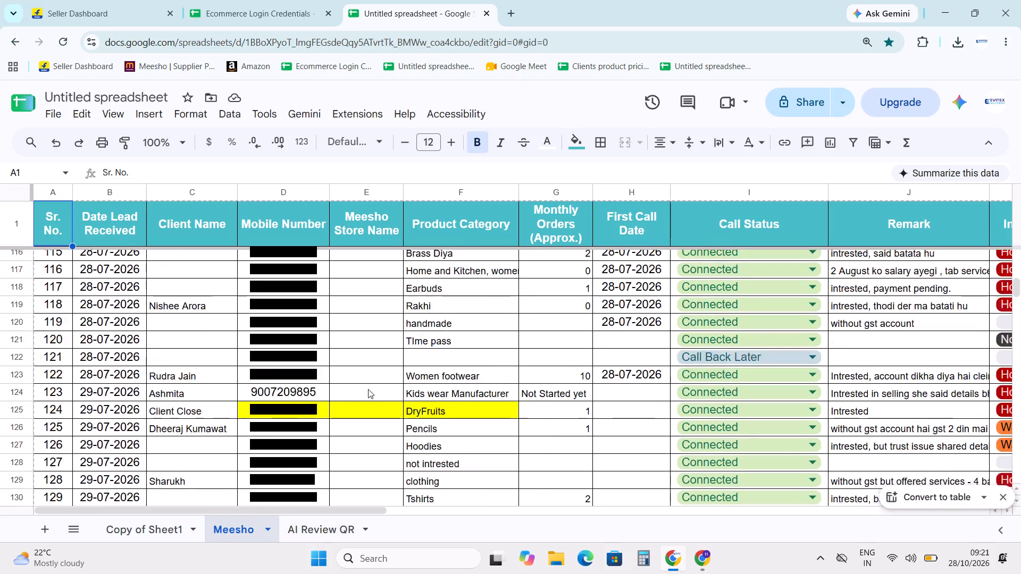
pyautogui.scroll(-20, 368, 389)
pyautogui.scroll(-13, 368, 389)
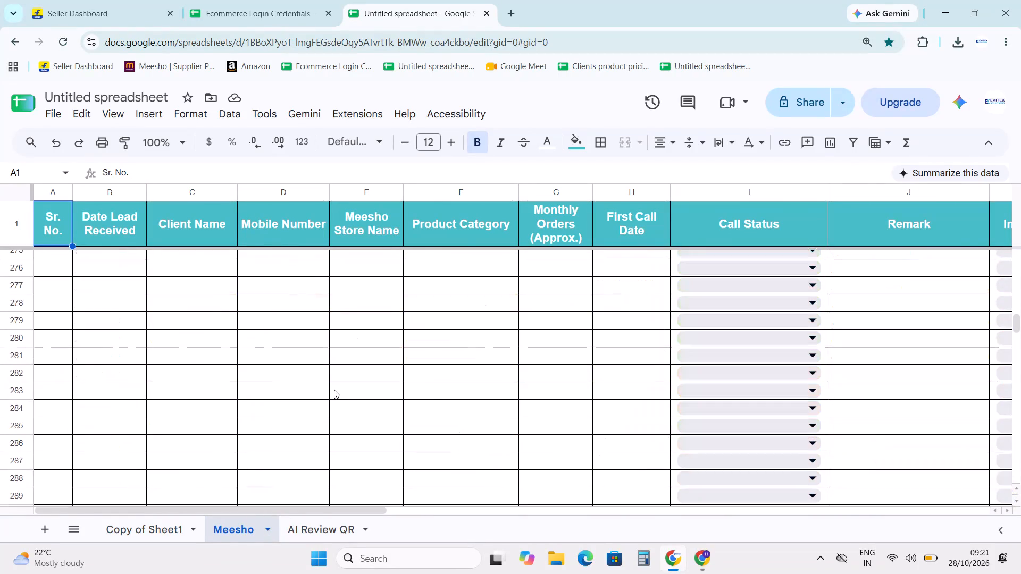
pyautogui.scroll(2, 332, 389)
pyautogui.click(311, 318)
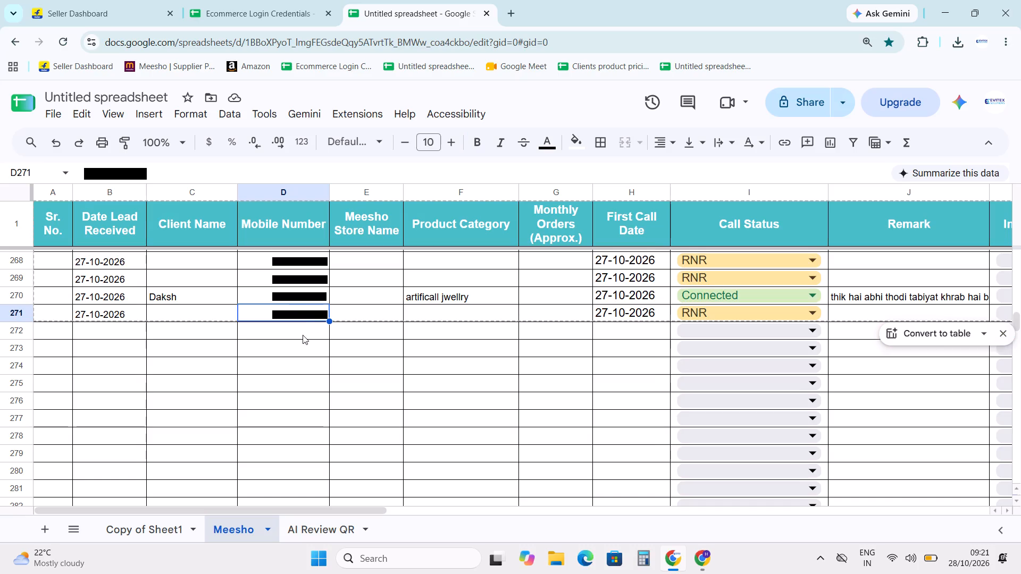
pyautogui.click(303, 335)
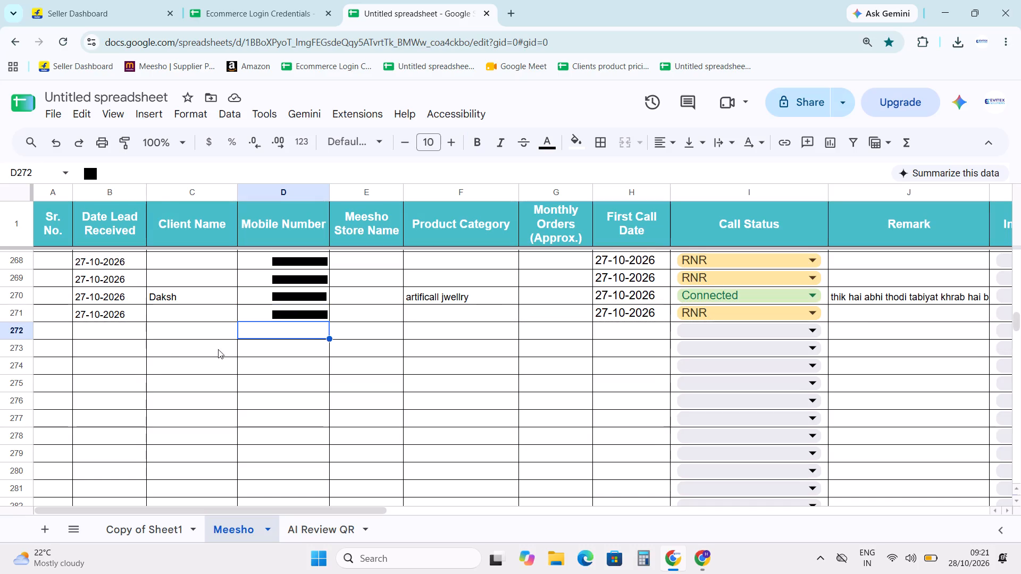
pyautogui.click(131, 333)
pyautogui.hotkey('ctrl', 'd')
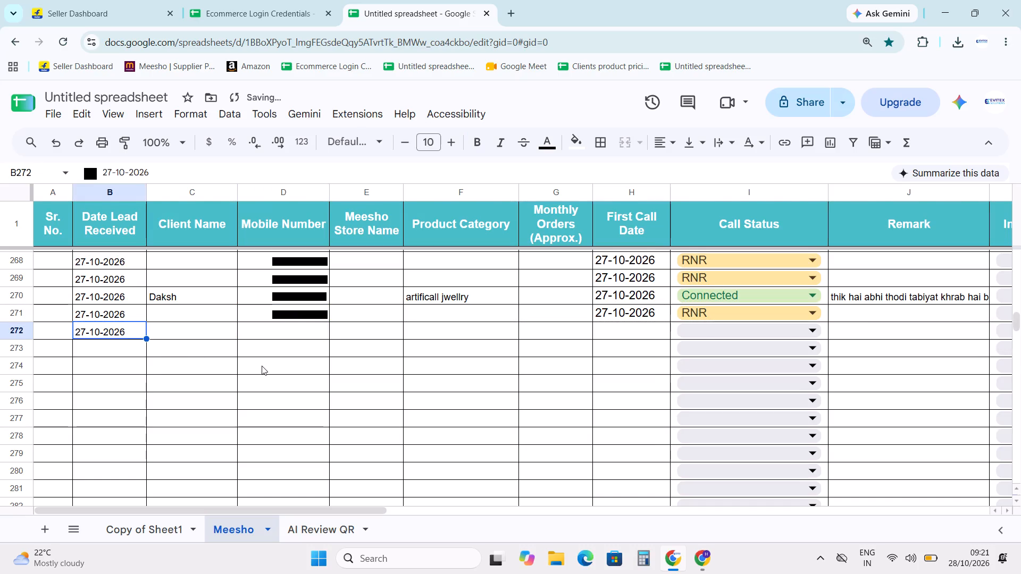
# Enter "Toys,bra" as the product category of the new lead in row 272.
pyautogui.press('Right')
pyautogui.press('Right')
pyautogui.press('Right')
pyautogui.press('Right')
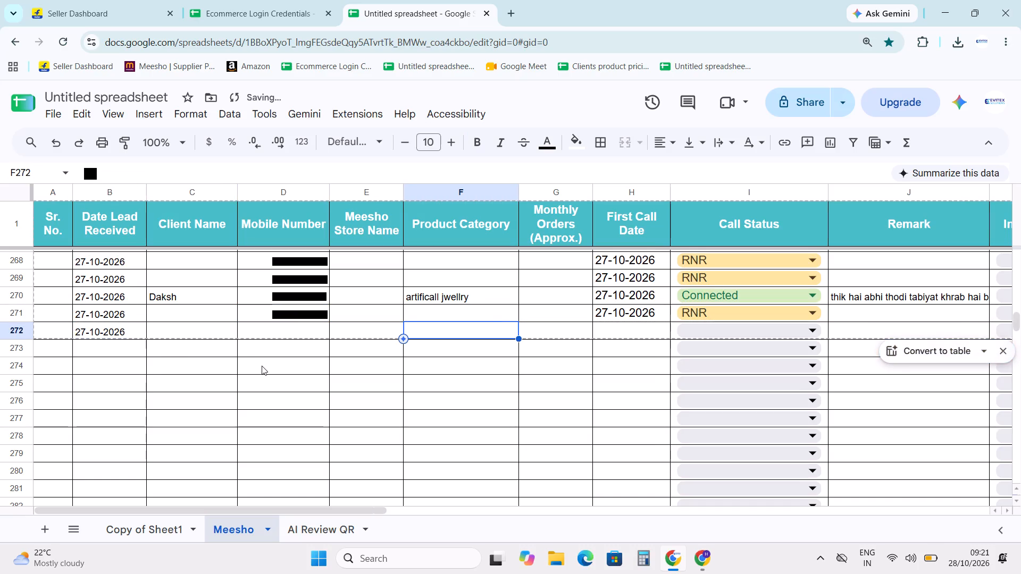
pyautogui.hotkey('shift', 'y')
pyautogui.press('BackSpace')
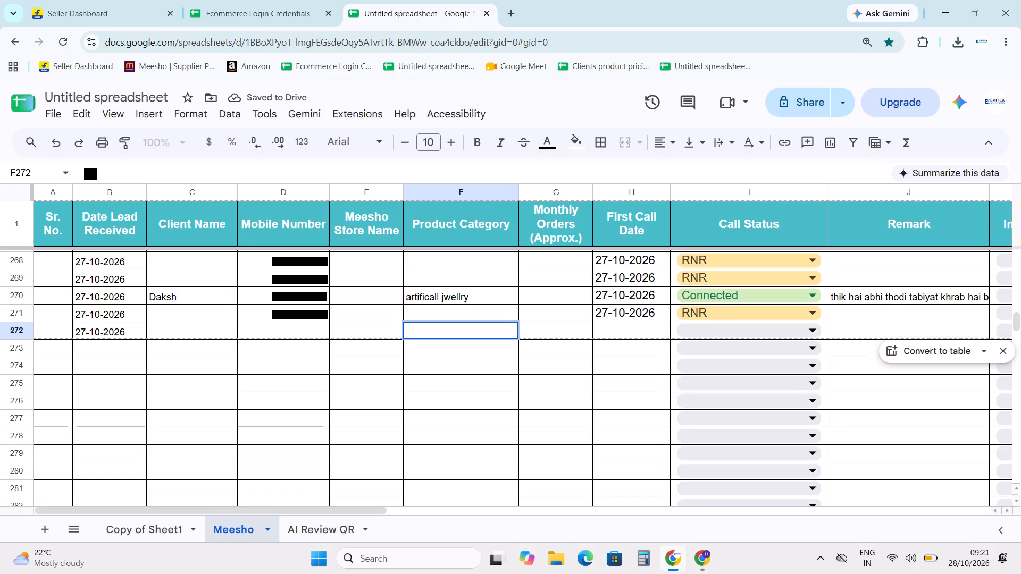
pyautogui.write('Toys')
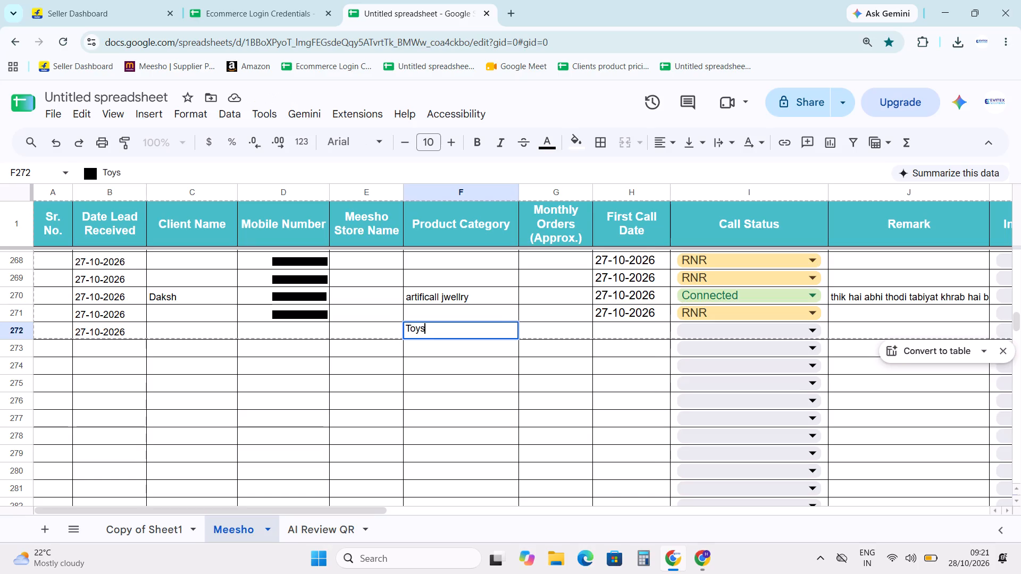
pyautogui.press(',')
pyautogui.write('bra')
pyautogui.press('Return')
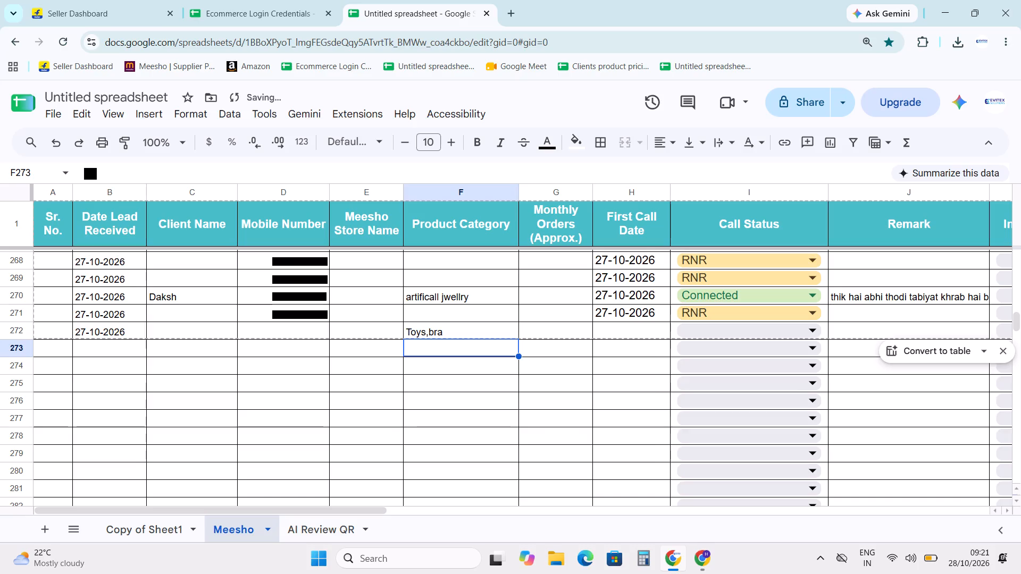